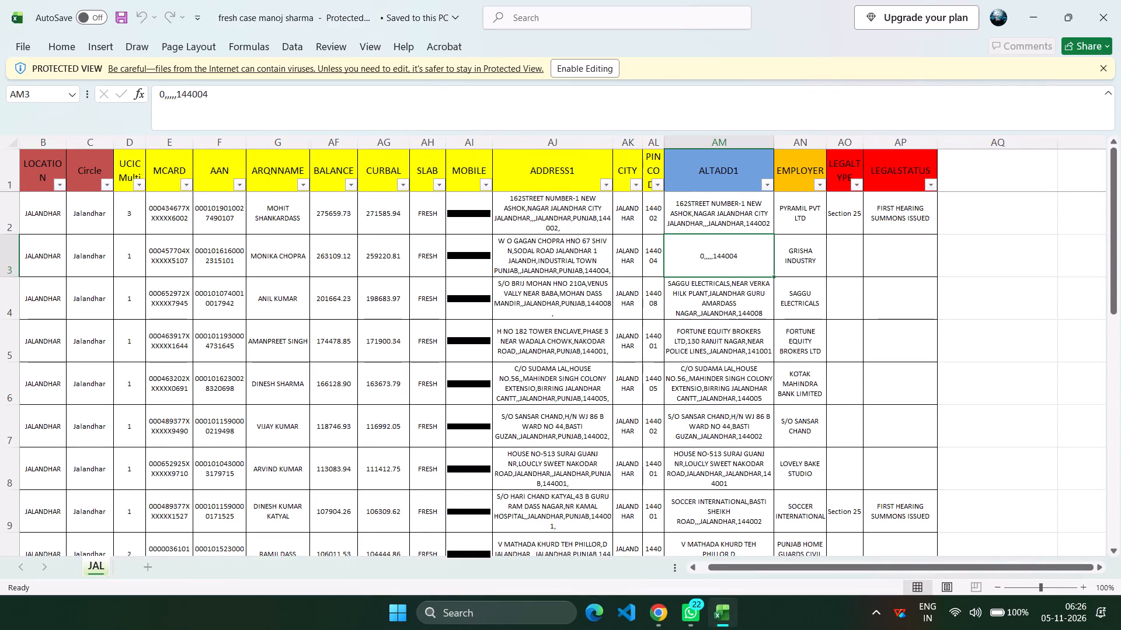
Enable editing for the workbook opened in Protected View.
left_click(598, 69)
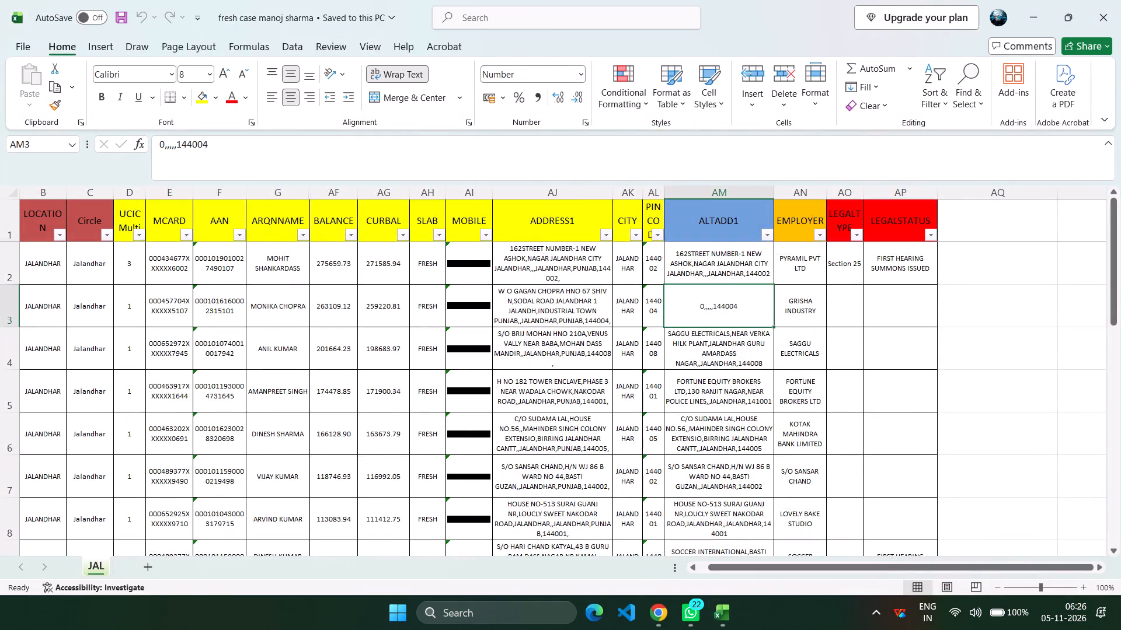
Look through the case rows of the JAL sheet from the first record to the last.
scroll(67, 348, "down", 4)
scroll(86, 349, "up", 3)
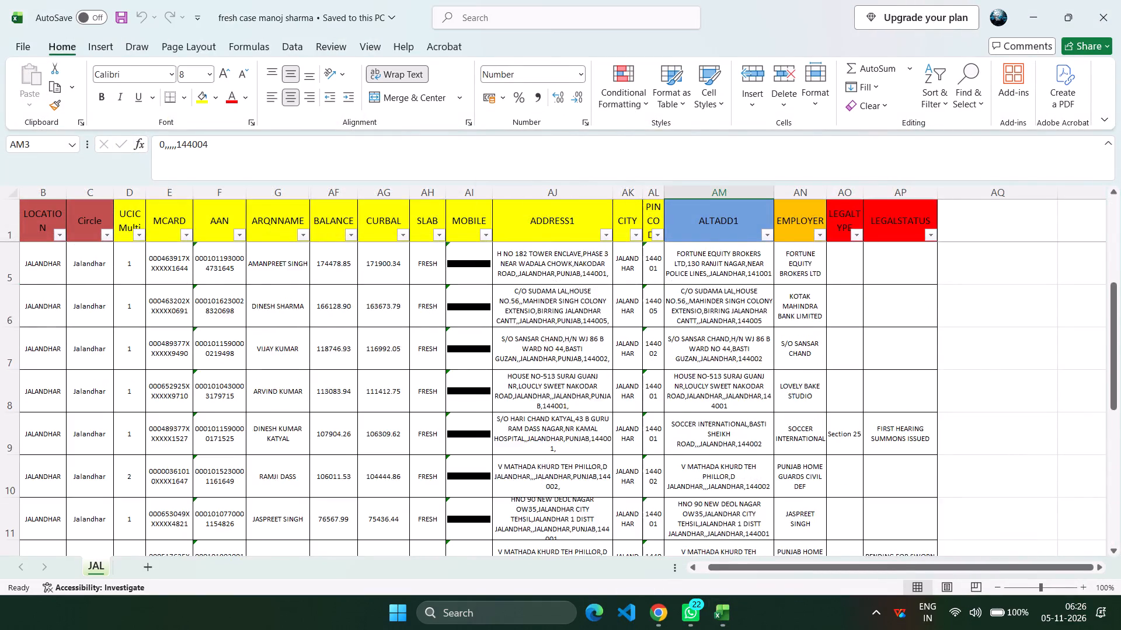
scroll(86, 349, "up", 5)
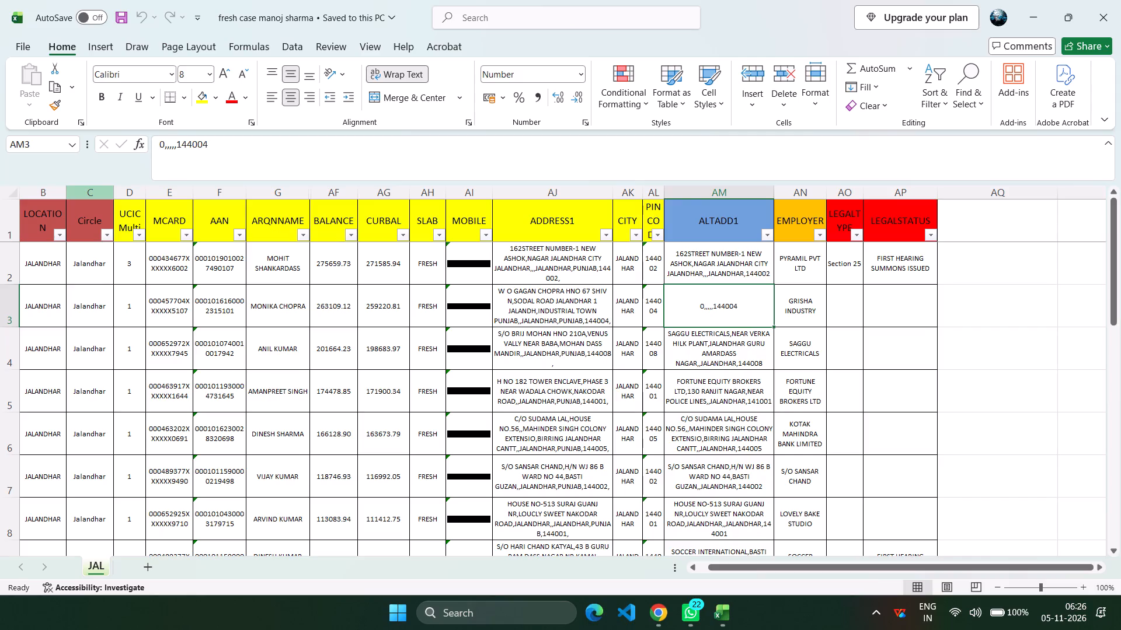
scroll(86, 308, "down", 3)
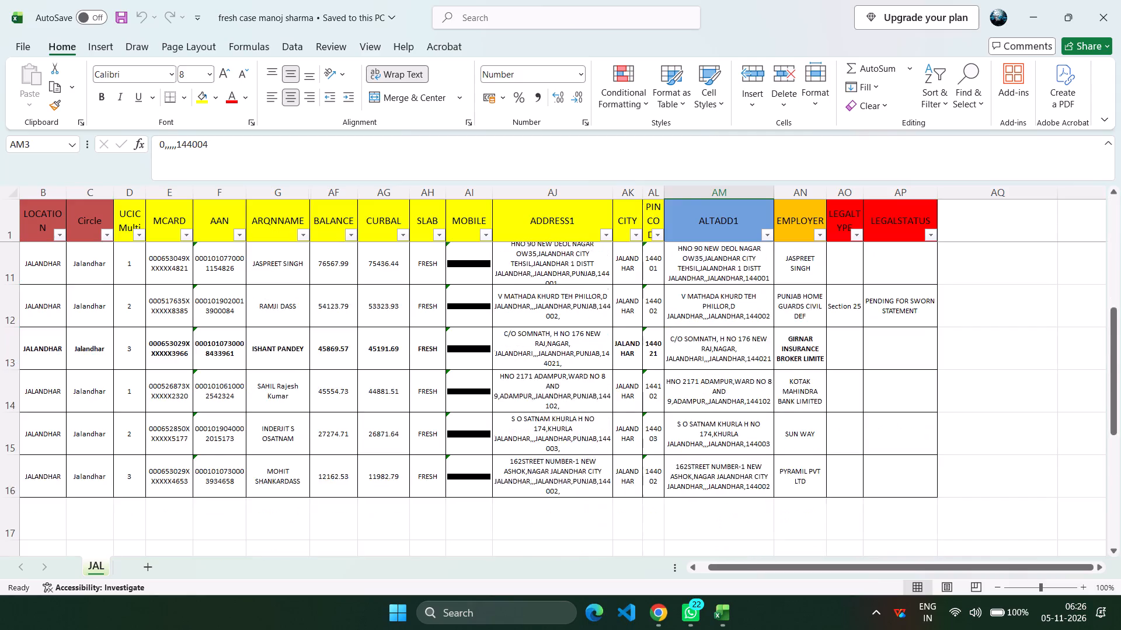
scroll(86, 308, "down", 1)
scroll(86, 308, "up", 5)
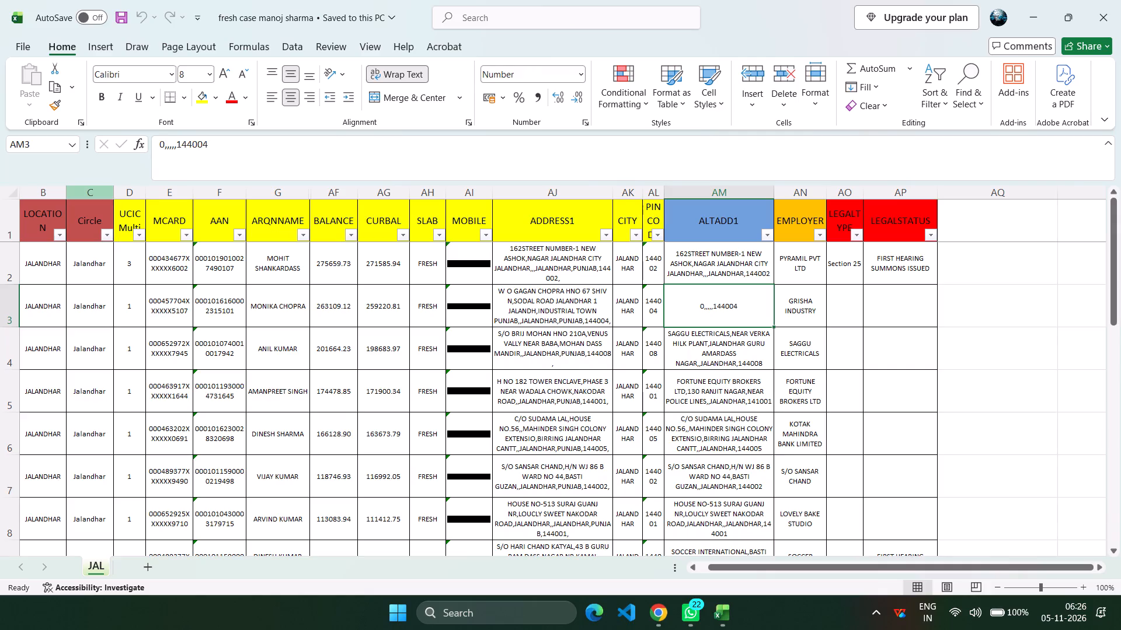
Delete the Circle column from the JAL sheet.
right_click_drag(95, 187, 90, 187)
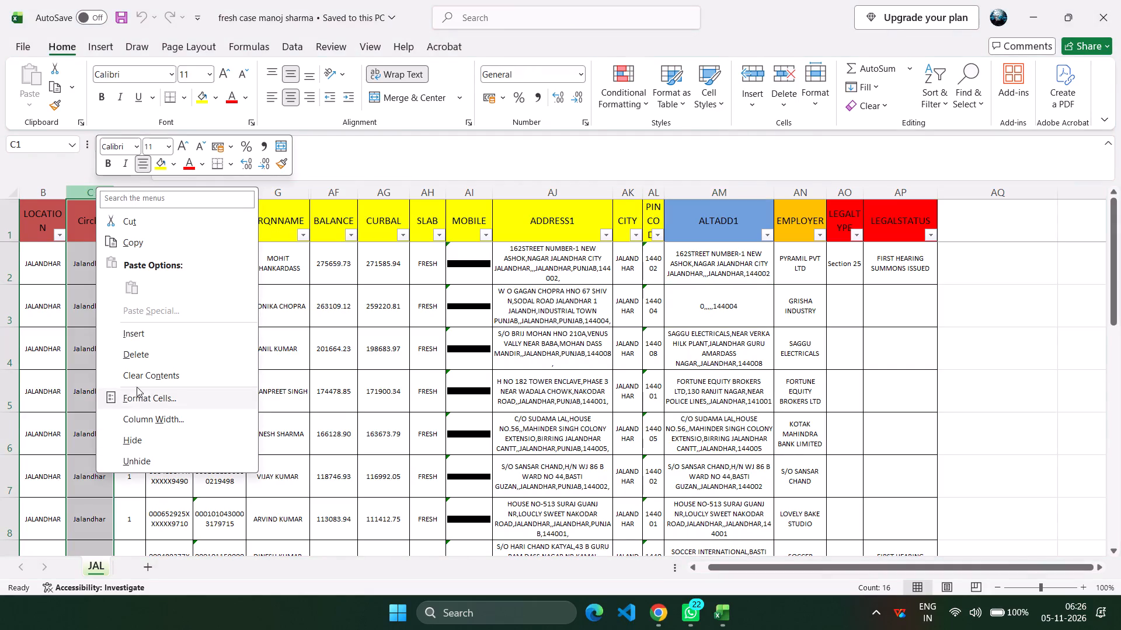
left_click(129, 353)
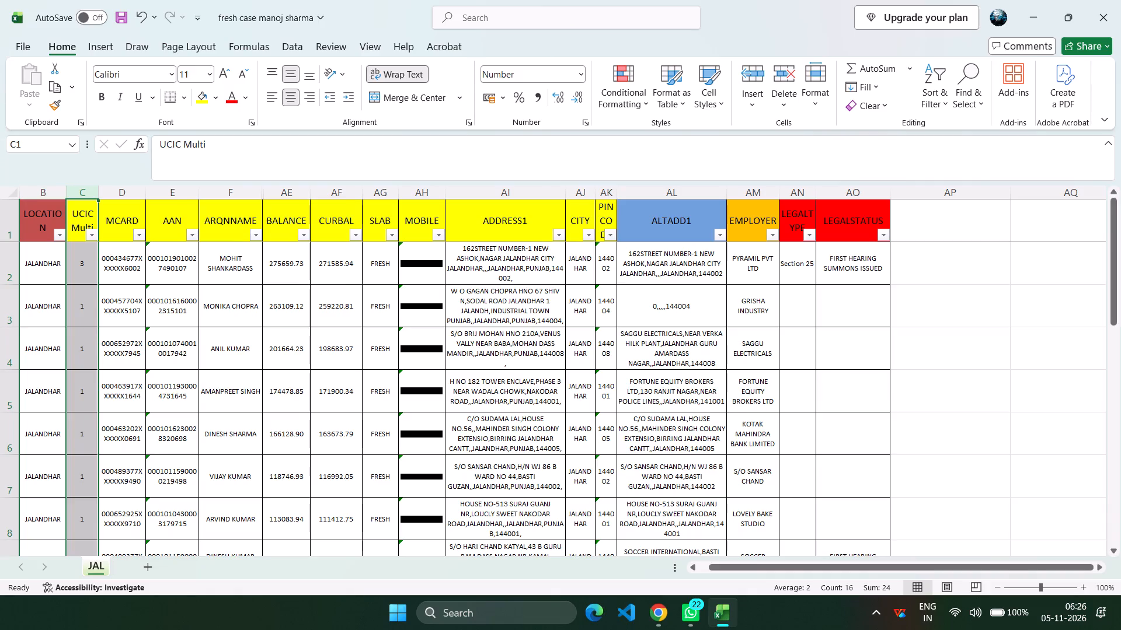
Narrow the LOCATION column to about two-thirds of its width.
left_click_drag(68, 191, 60, 191)
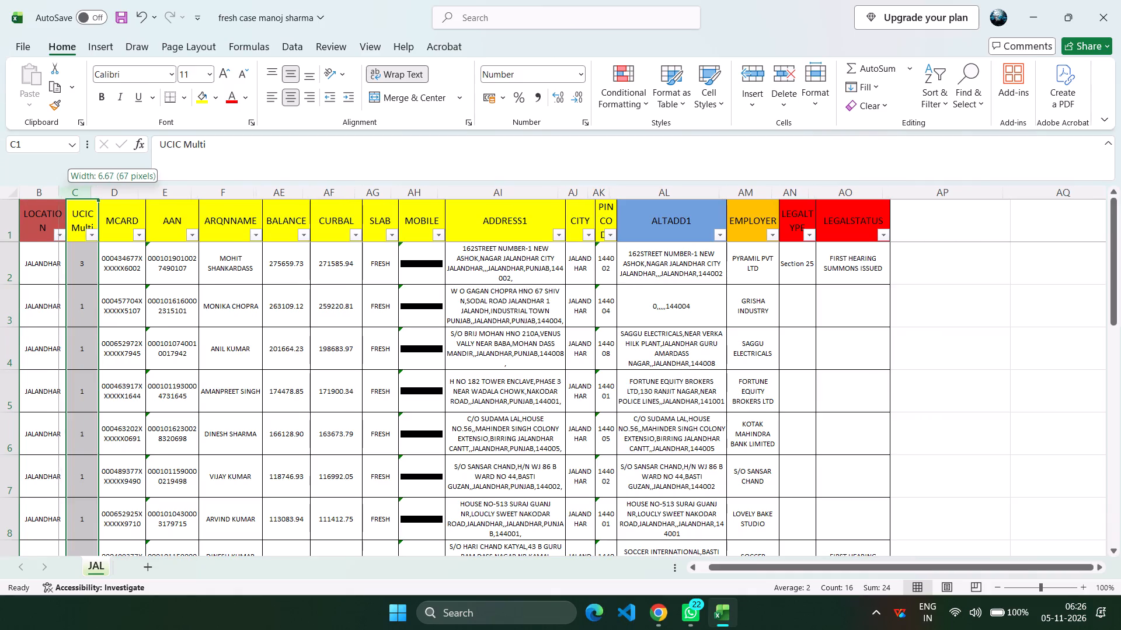
left_click_drag(60, 191, 53, 188)
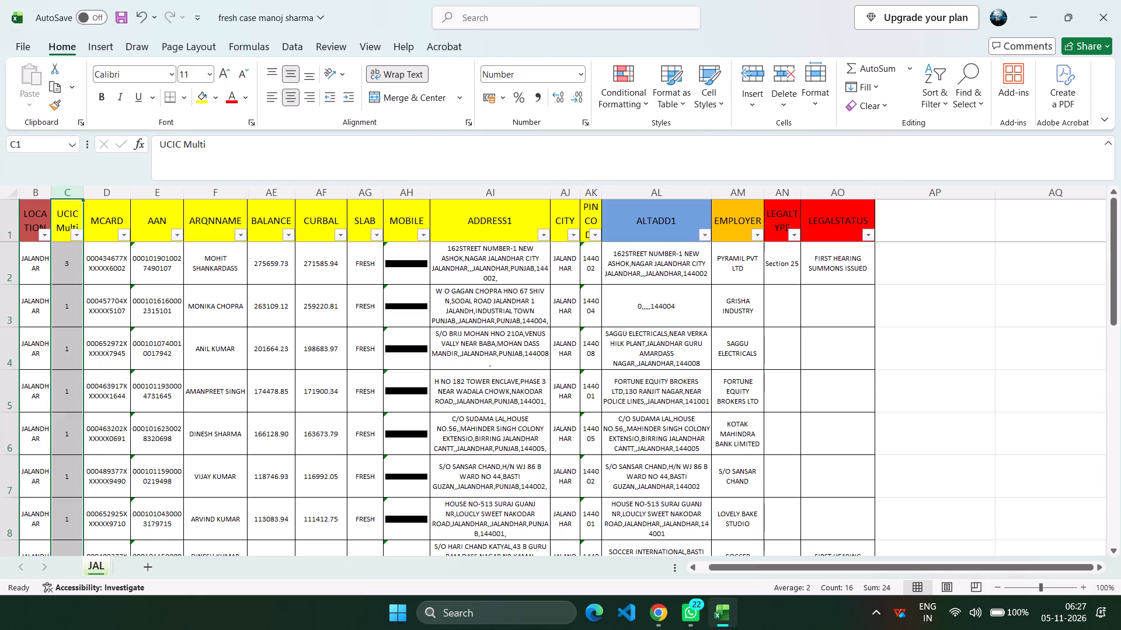
Autofit the height of row 11 to its contents.
scroll(297, 384, "down", 2)
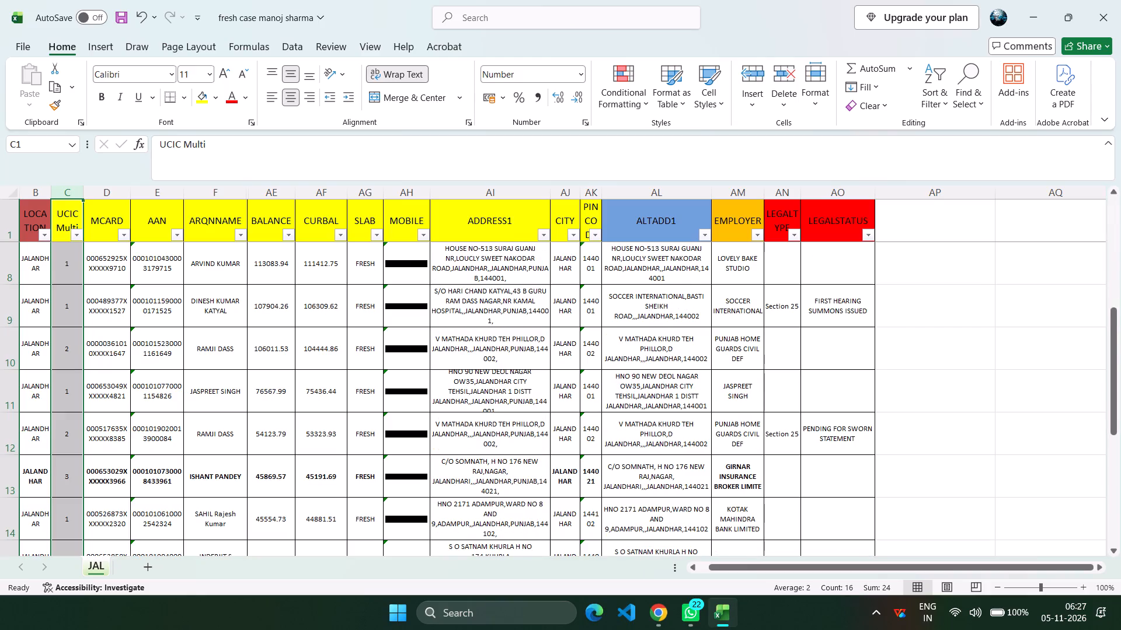
double_click(12, 411)
left_click(11, 410)
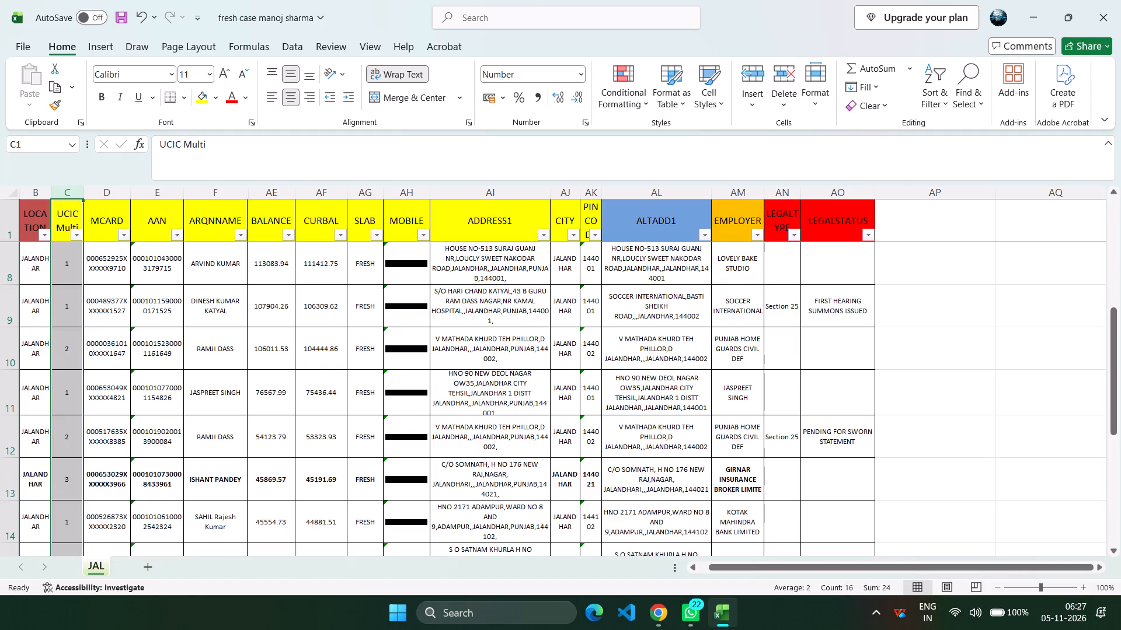
In the ARQNNAME cell F15, correct the relation text to "S/O" followed by a space before the parent's name.
scroll(412, 327, "down", 1)
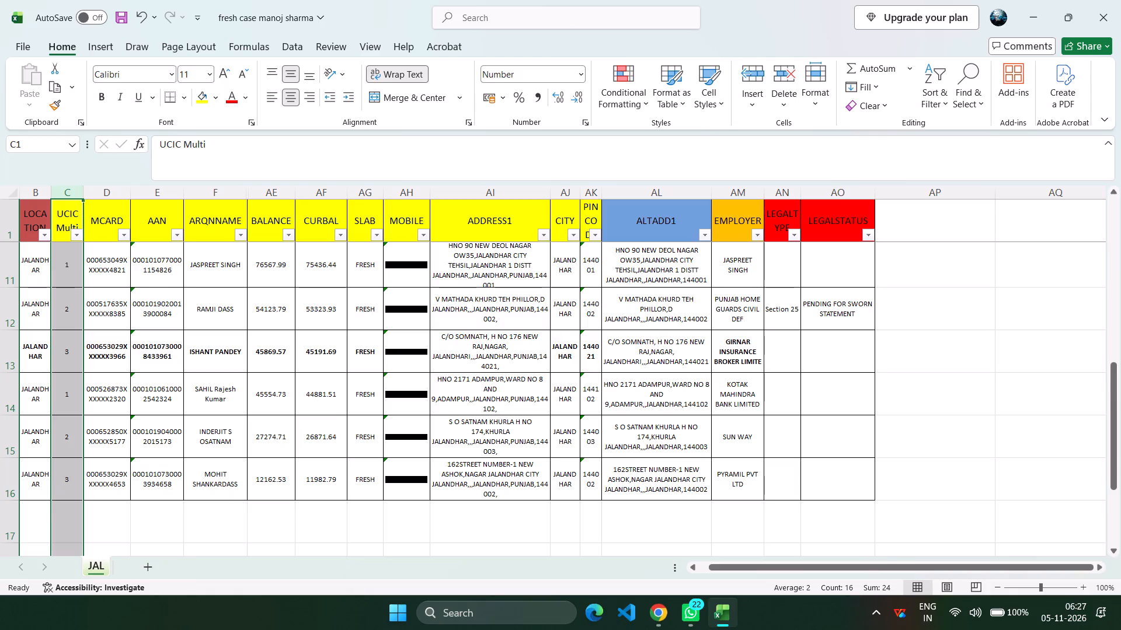
double_click(208, 442)
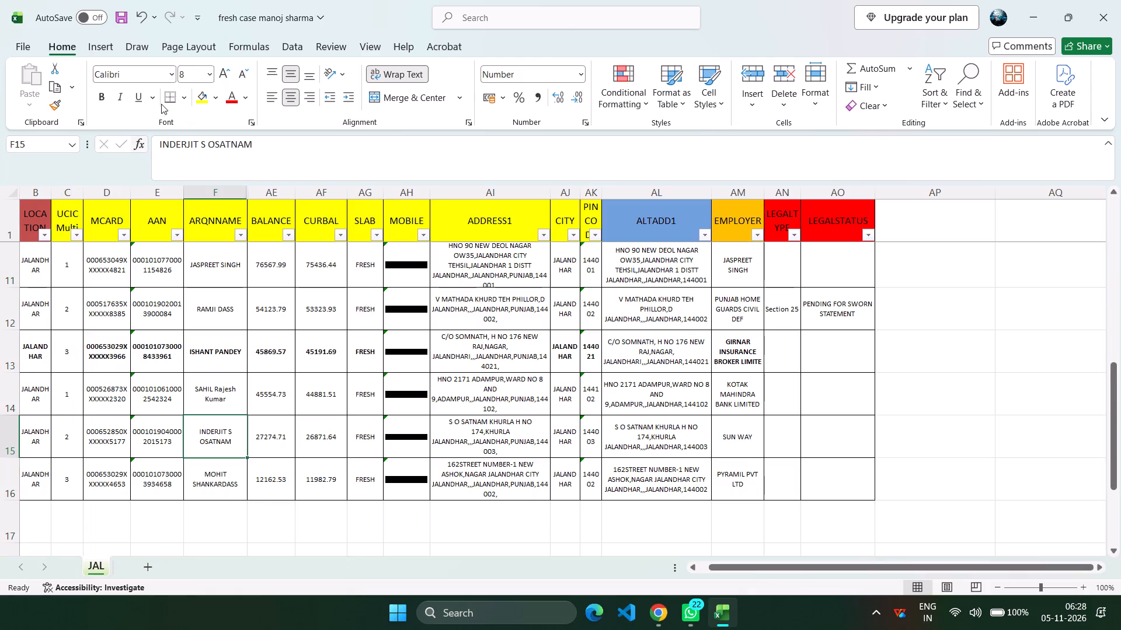
left_click(206, 144)
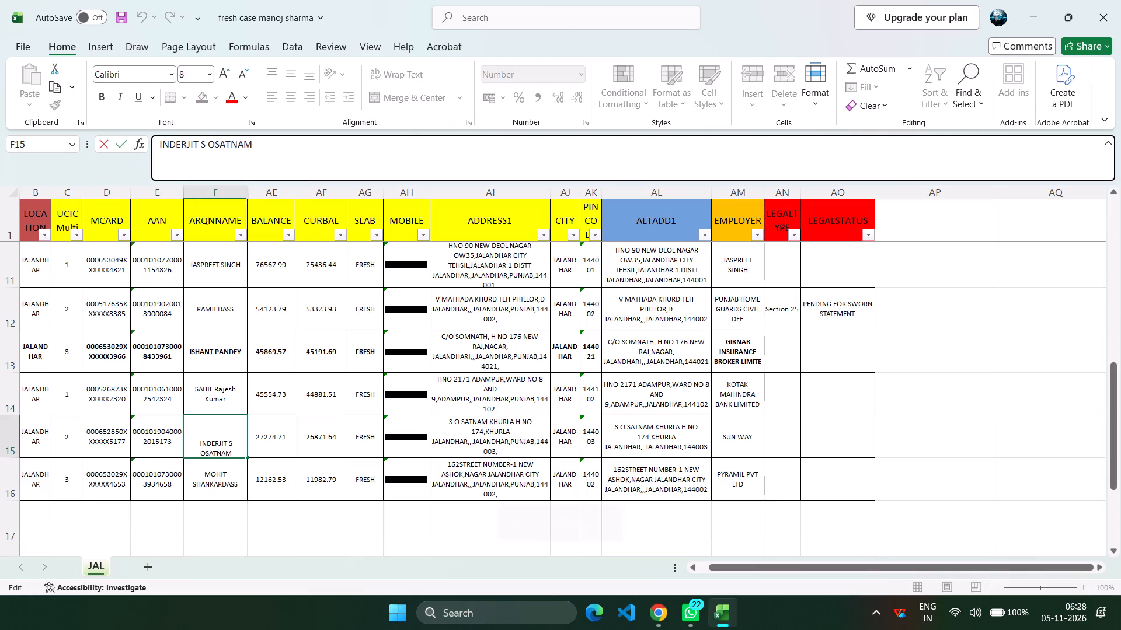
key("Delete")
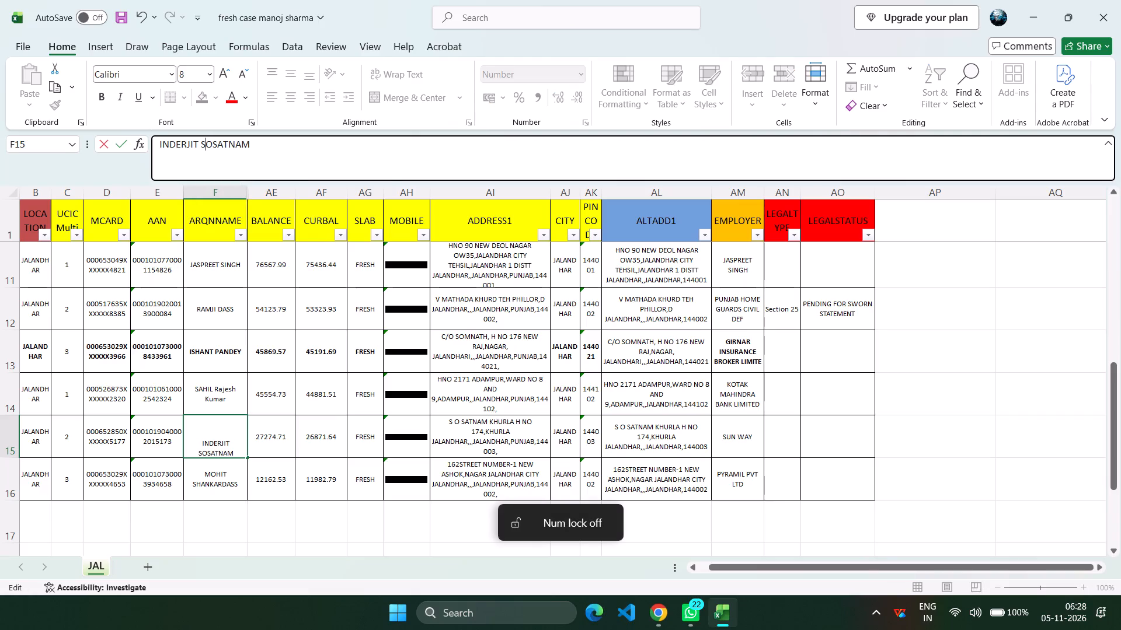
key("slash")
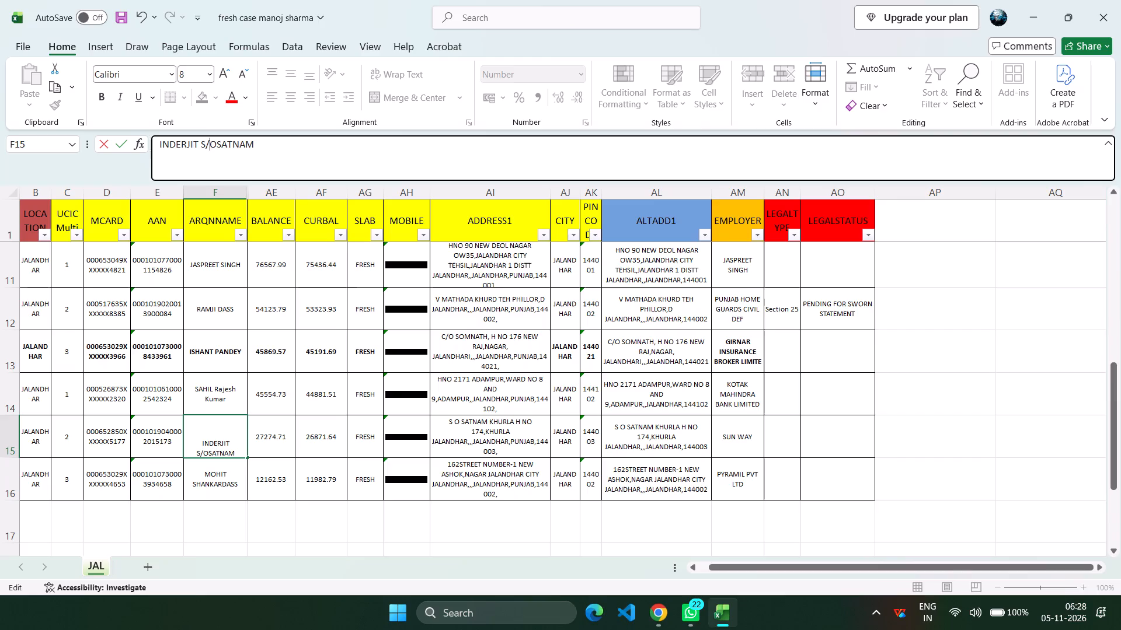
key("Right")
key("space")
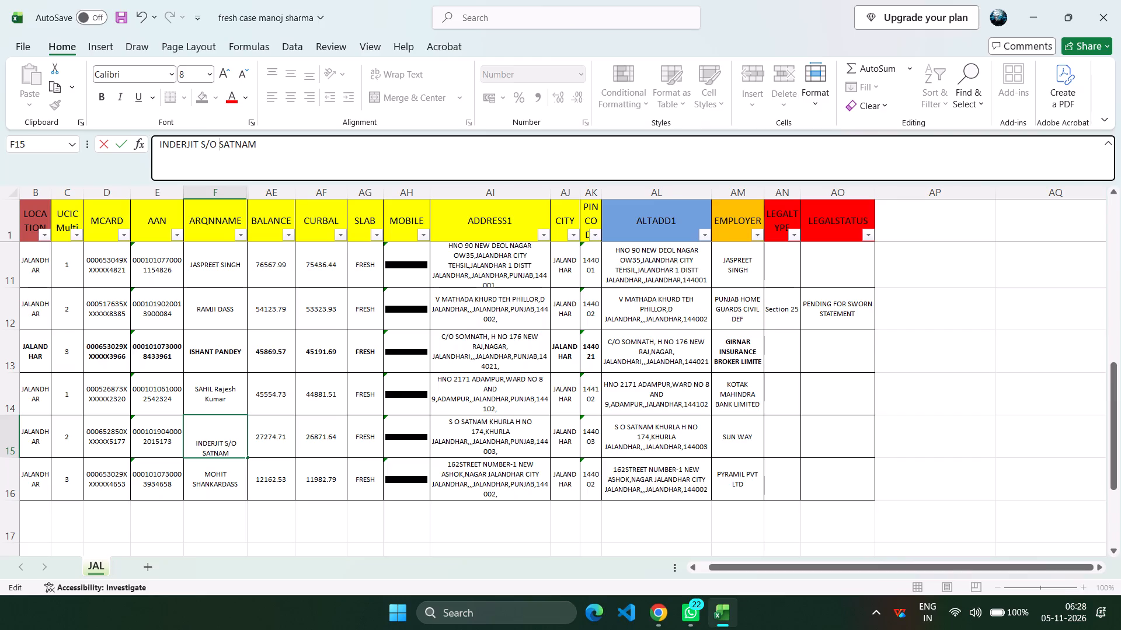
key("Return")
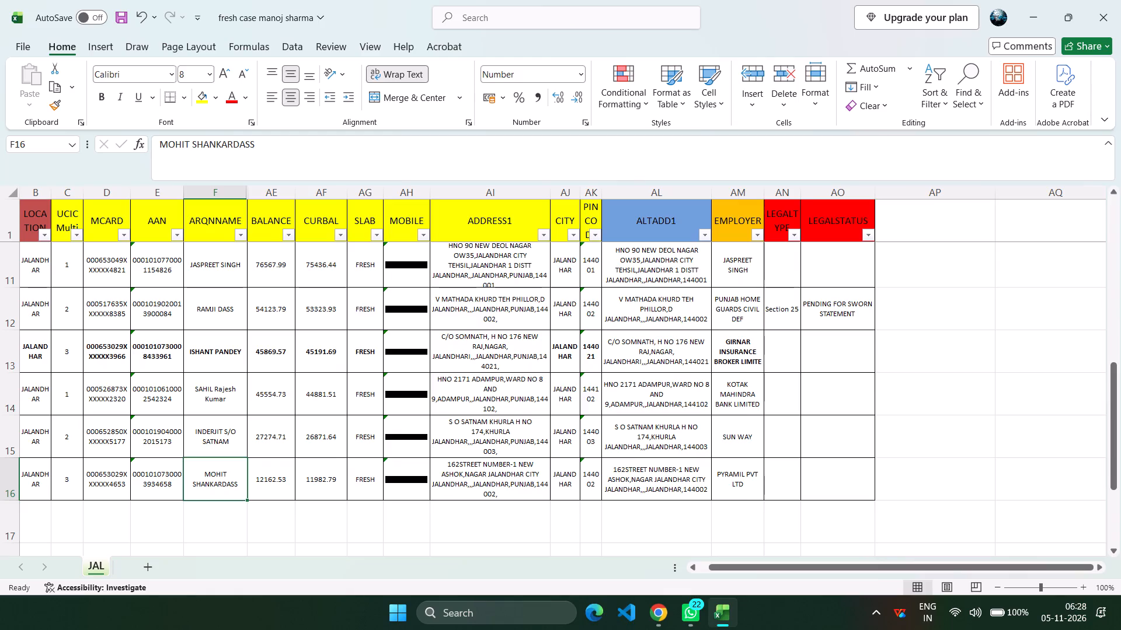
Make the whole table bold, from the LOCATION header in B1 through the LEGALSTATUS column in row 16.
scroll(197, 372, "up", 6)
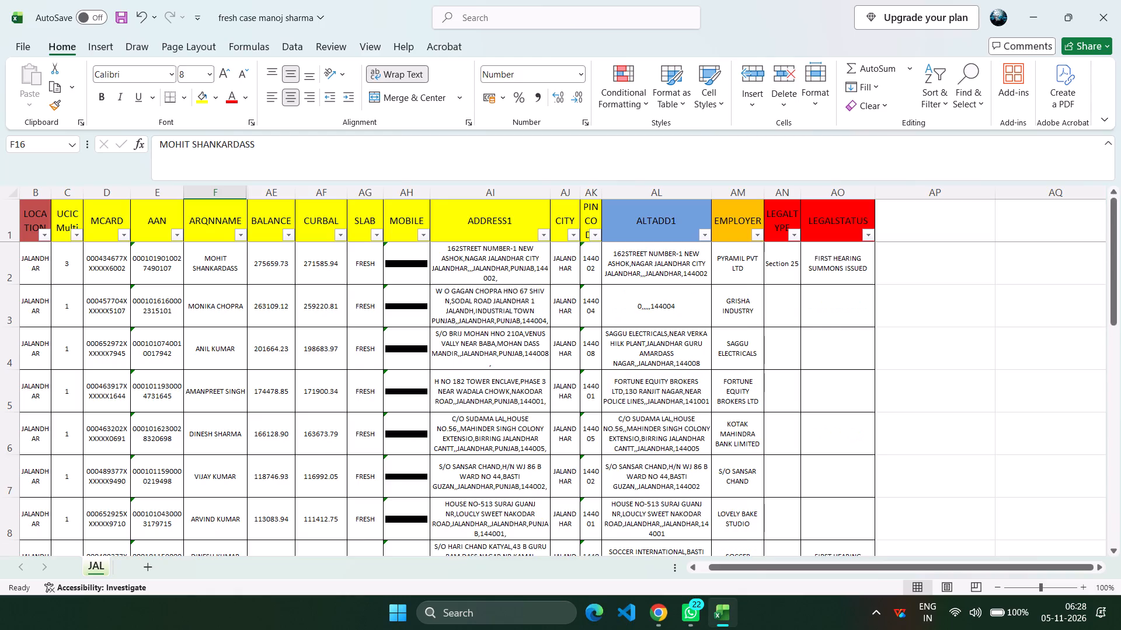
scroll(197, 372, "up", 1)
scroll(208, 339, "down", 3)
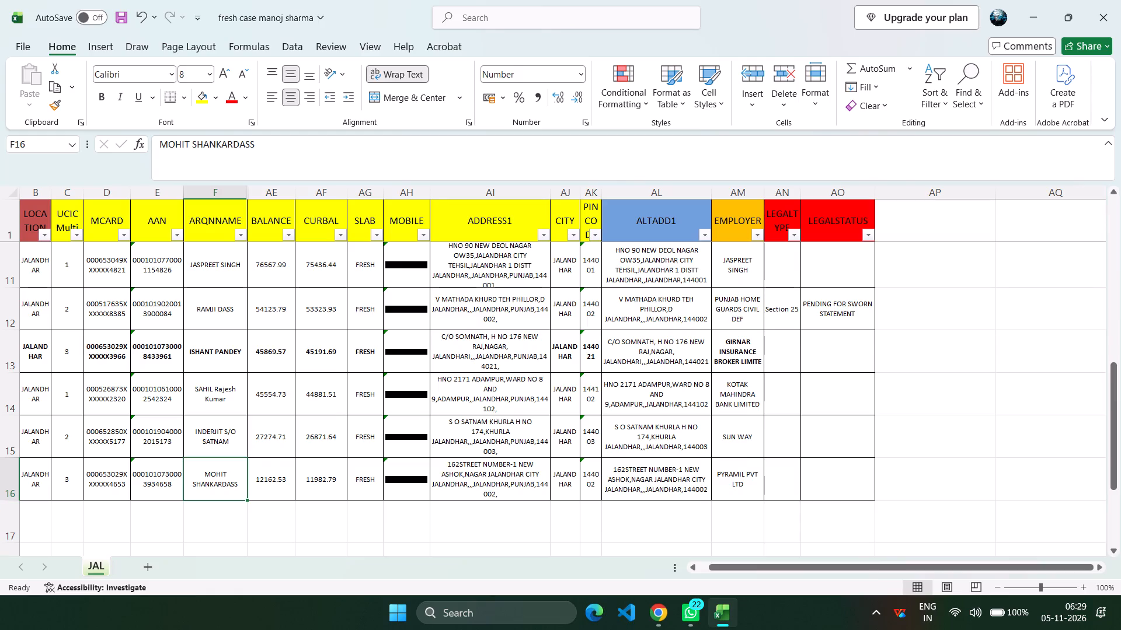
scroll(180, 302, "up", 3)
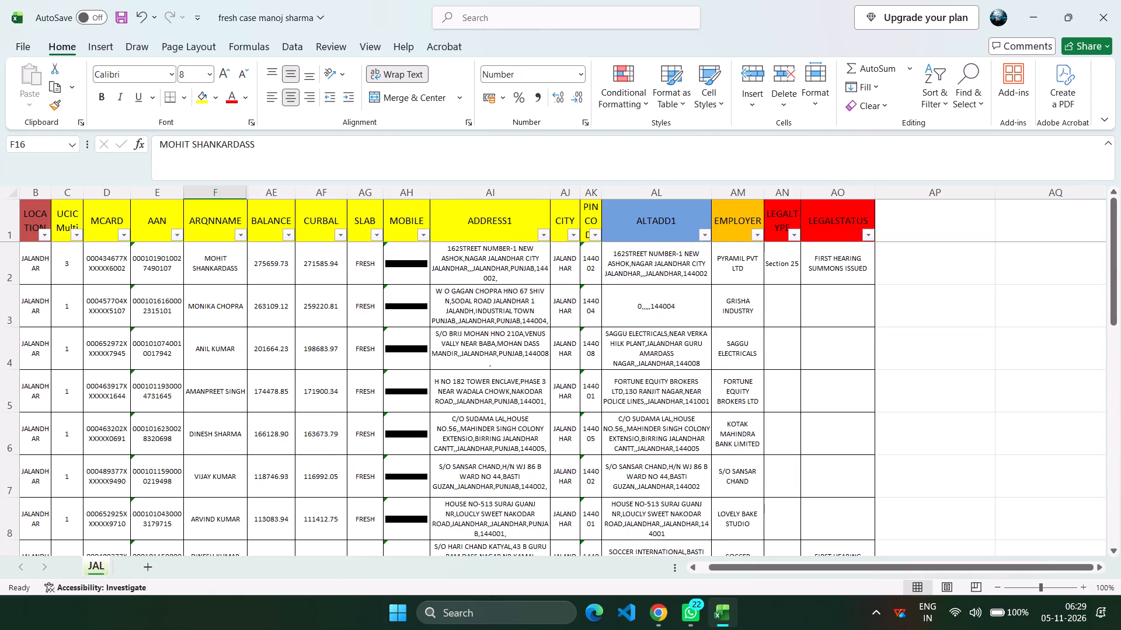
left_click(30, 266)
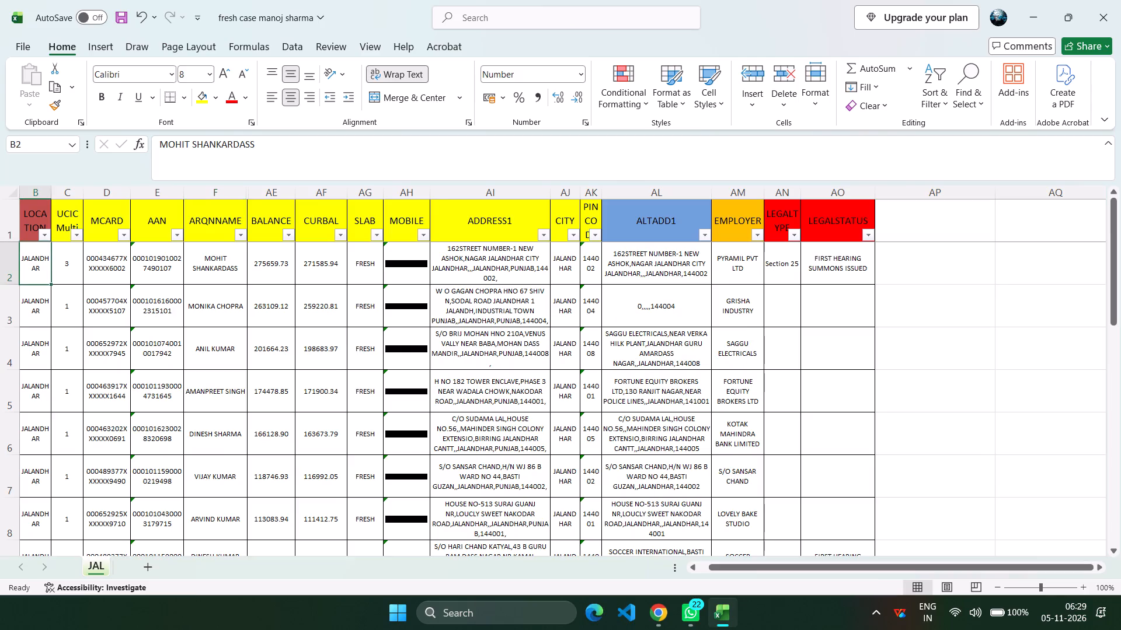
left_click(37, 222)
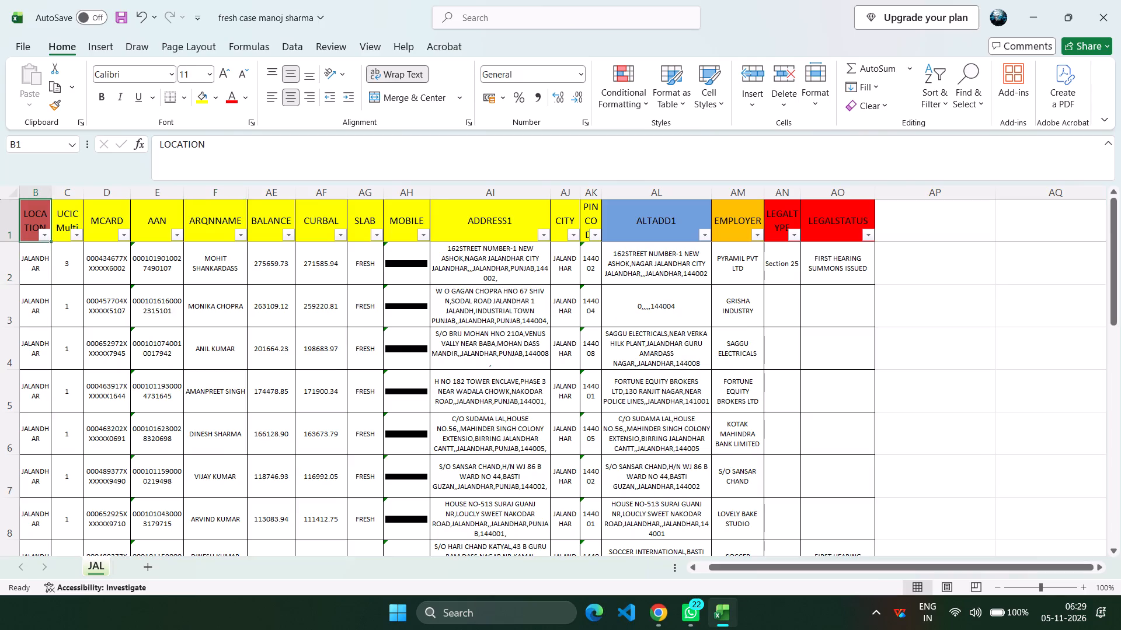
key("shift+Right")
key("shift+Right")
key("shift+Right")
key("shift+Right")
key("shift+Right")
key("shift+Right")
key("shift+Right")
key("shift+Right")
key("shift+Right")
key("shift+Right")
key("shift+Right")
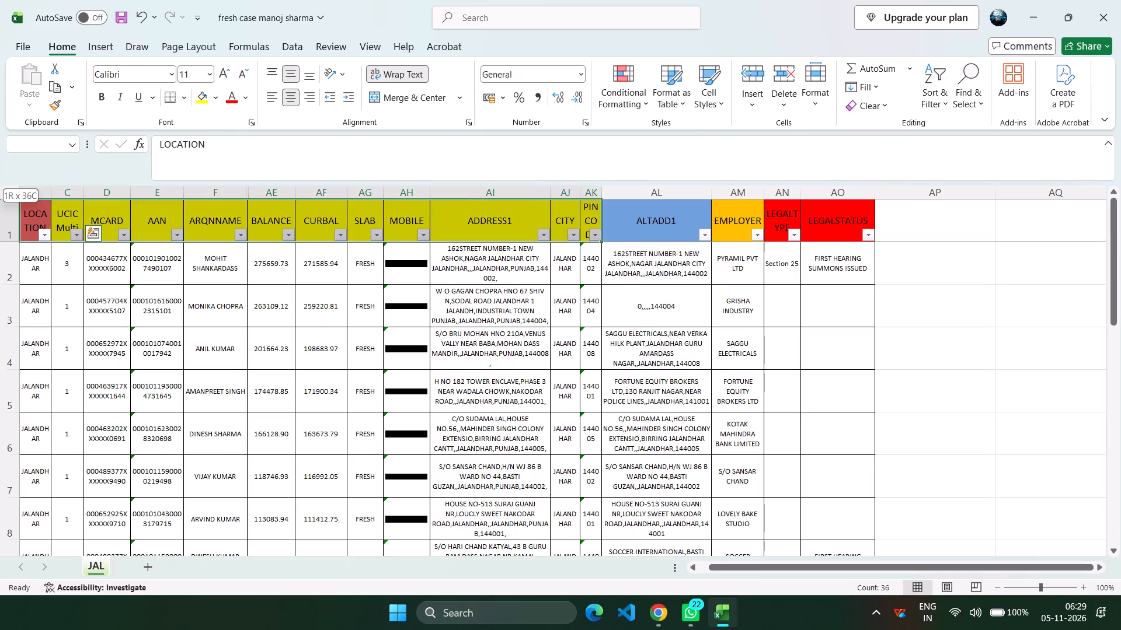
key("shift+Right")
key("shift+Right")
key("shift+Right")
key("shift+Right")
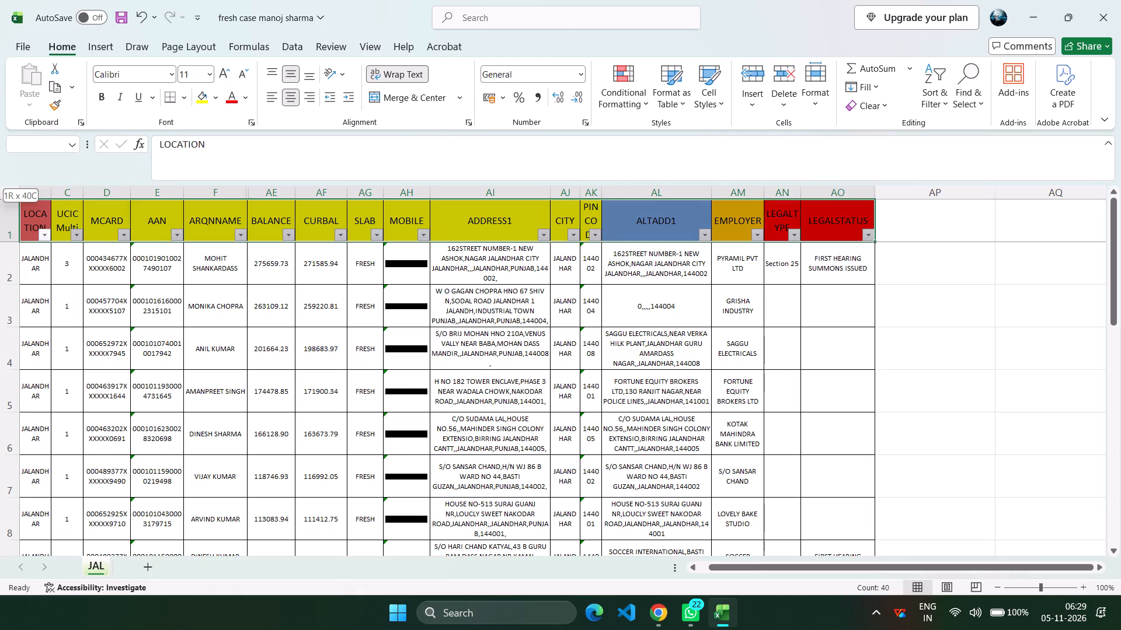
key("shift+Down")
key("shift+Down")
key("shift+Down")
key("shift+Down")
key("shift+Down")
key("shift+Down")
key("shift+Down")
key("shift+Down")
key("shift+Down")
key("shift+Down")
key("shift+Down")
key("shift+Down")
key("shift+Down")
key("shift+Down")
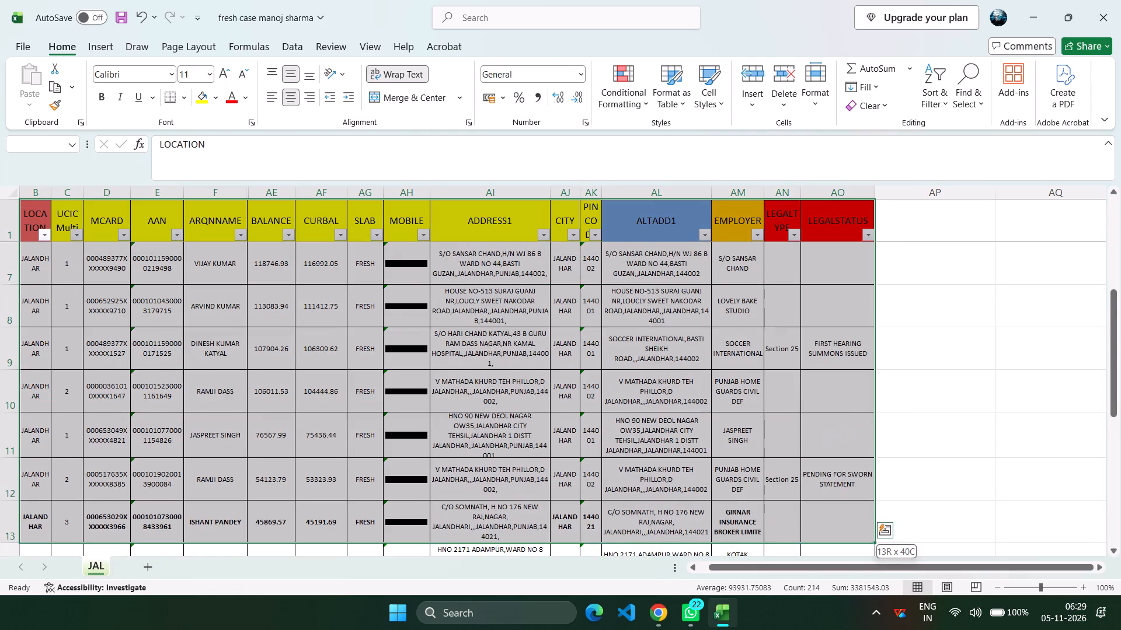
key("shift+Down")
key("shift+Down")
key("shift+Down")
key("shift+Down")
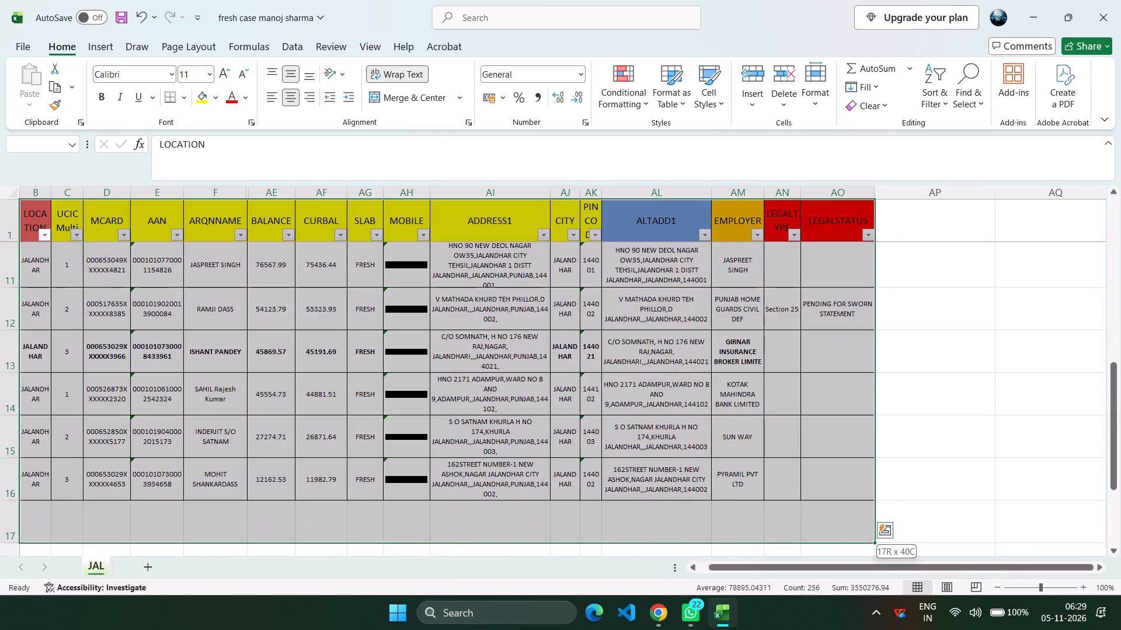
key("shift+Up")
key("ctrl+b")
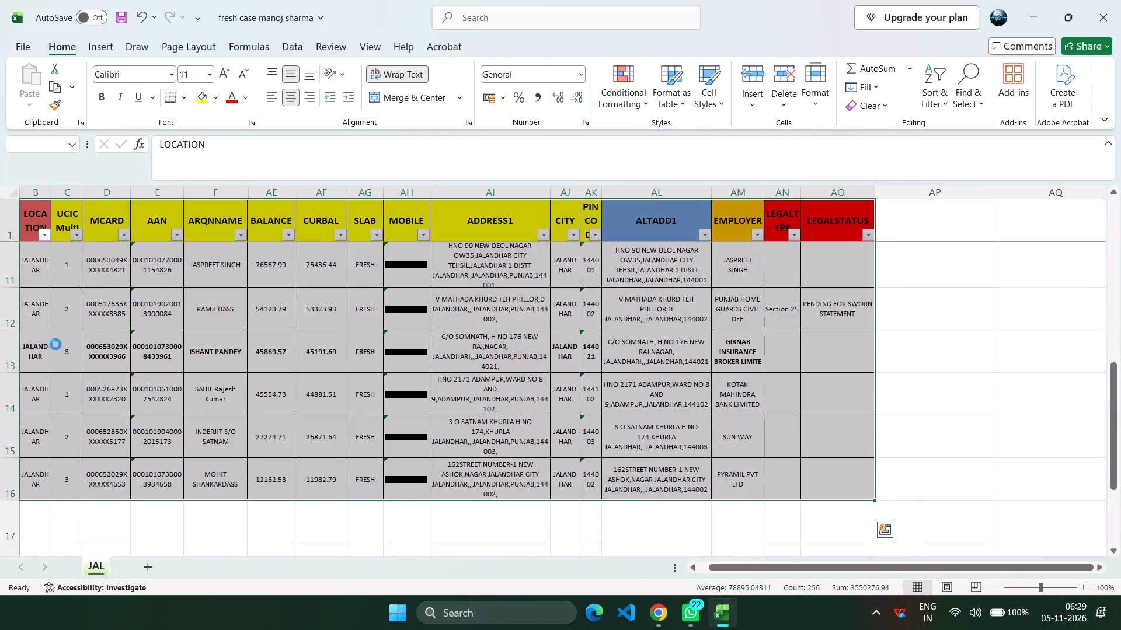
key("Up")
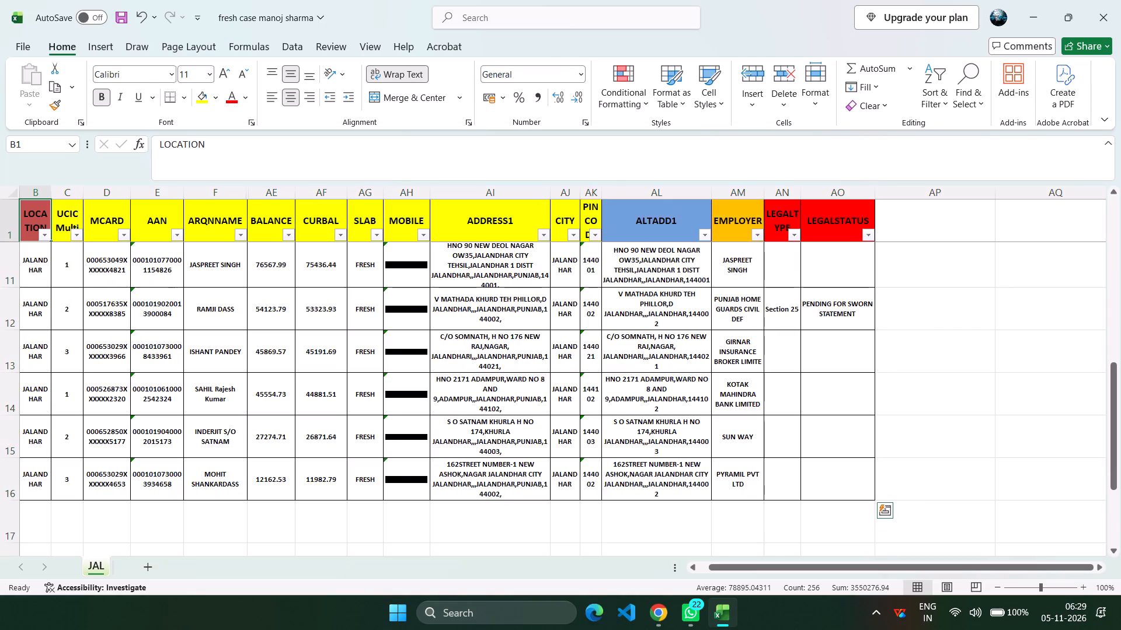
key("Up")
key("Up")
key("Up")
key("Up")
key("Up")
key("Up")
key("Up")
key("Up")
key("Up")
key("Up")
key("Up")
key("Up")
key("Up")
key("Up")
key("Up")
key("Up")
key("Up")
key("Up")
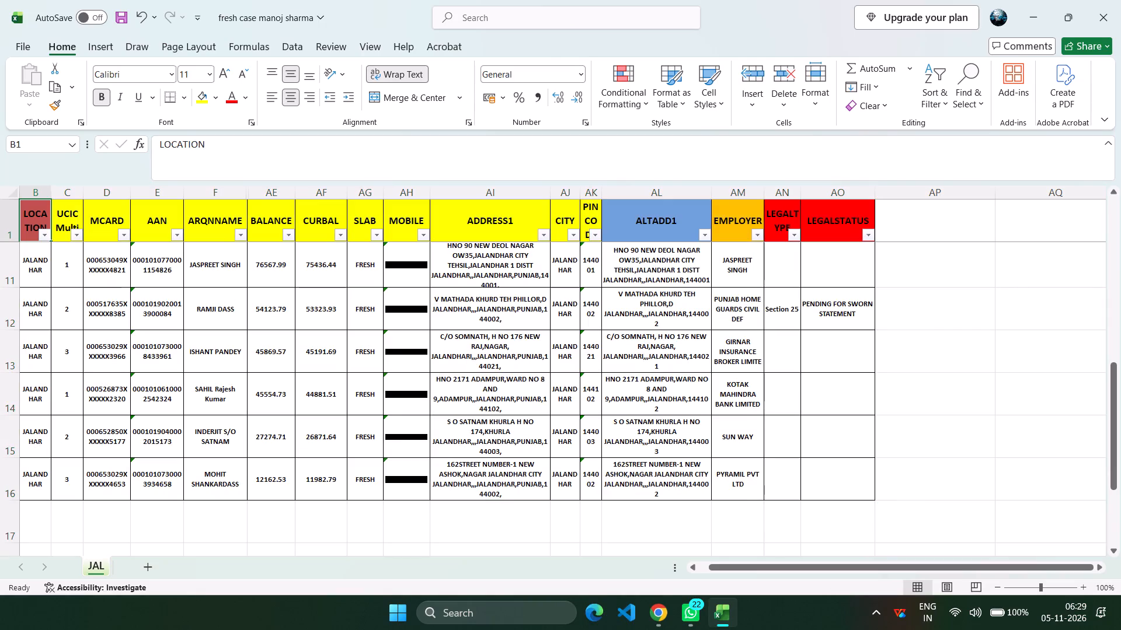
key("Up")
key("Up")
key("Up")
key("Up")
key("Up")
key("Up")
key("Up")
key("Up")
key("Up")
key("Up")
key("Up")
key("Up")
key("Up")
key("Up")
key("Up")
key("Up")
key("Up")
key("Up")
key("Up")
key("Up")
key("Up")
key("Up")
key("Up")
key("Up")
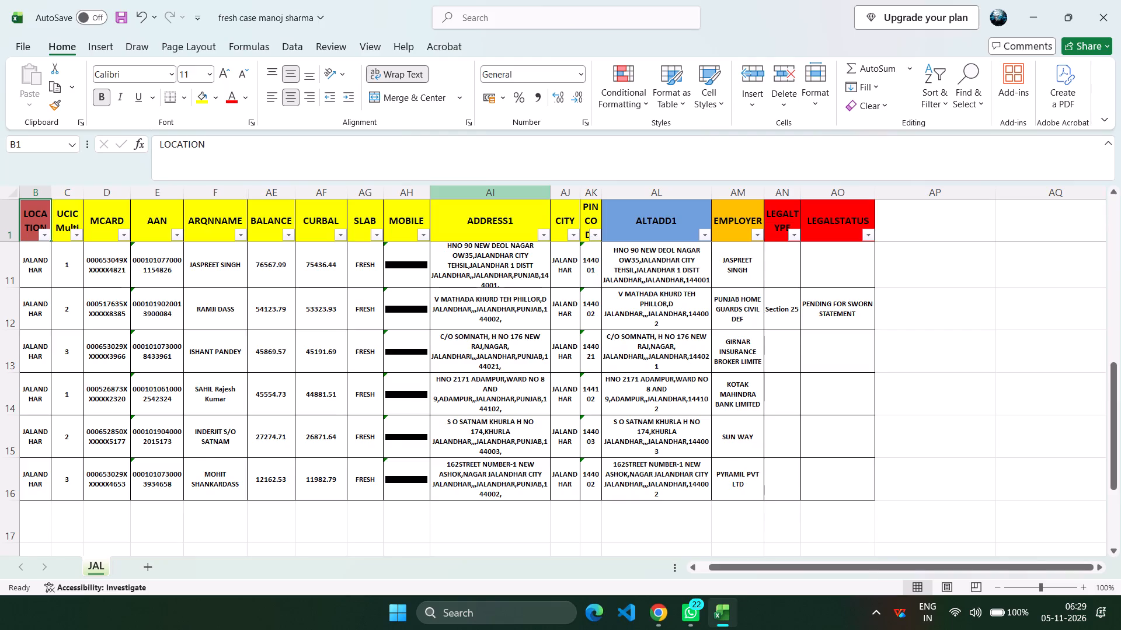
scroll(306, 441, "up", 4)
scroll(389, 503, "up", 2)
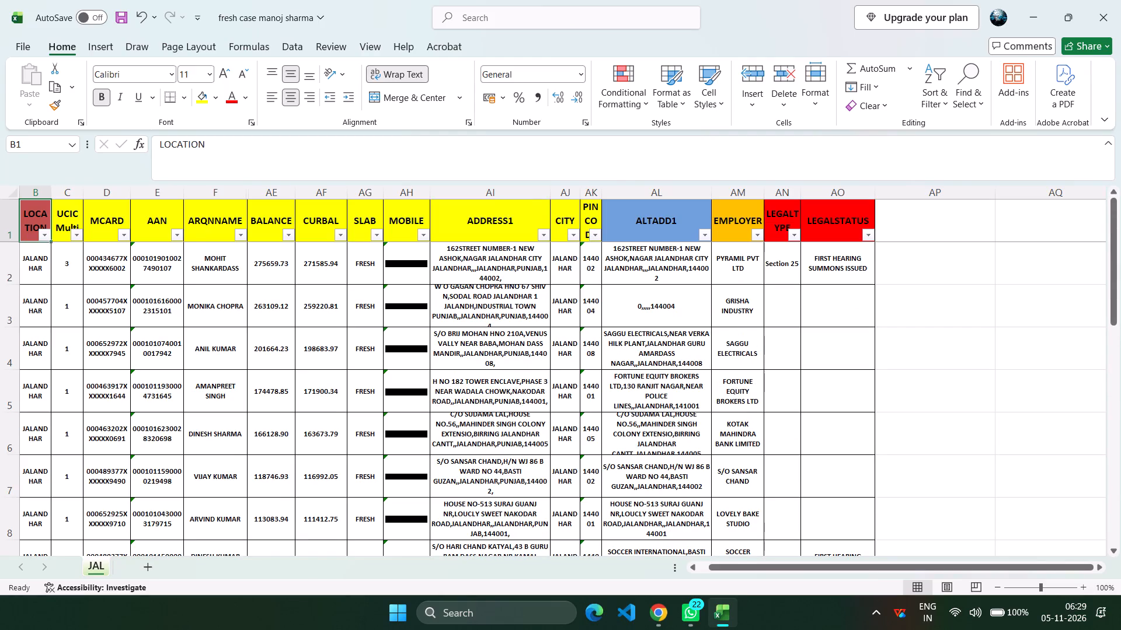
Narrow the SLAB column to a width of about 4.3.
left_click(382, 190)
left_click_drag(382, 190, 373, 191)
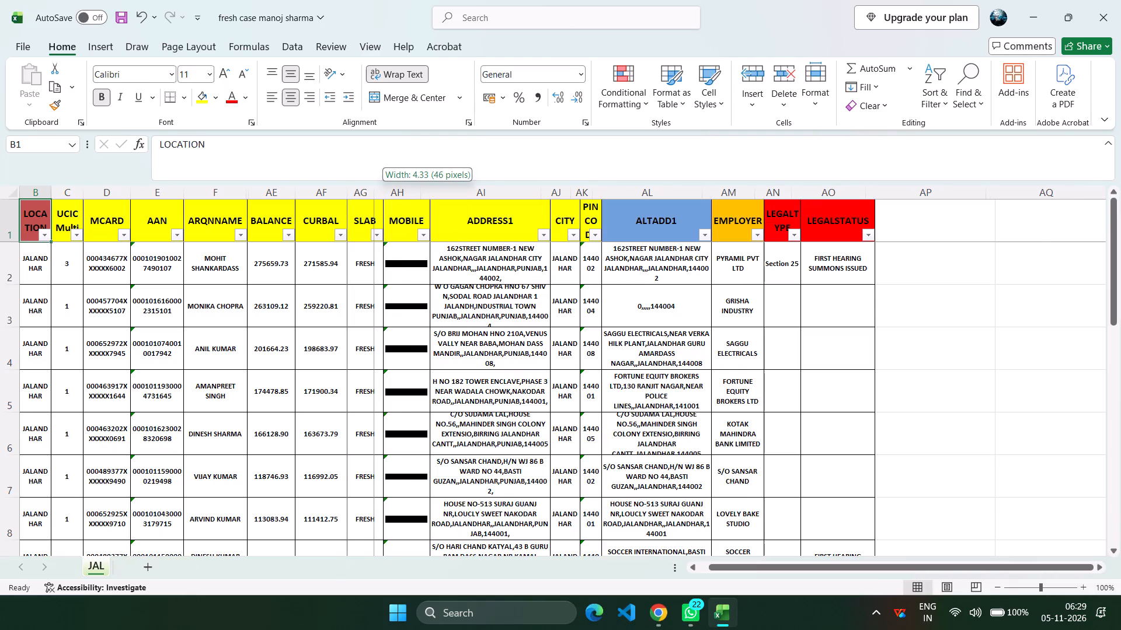
left_click_drag(373, 191, 372, 191)
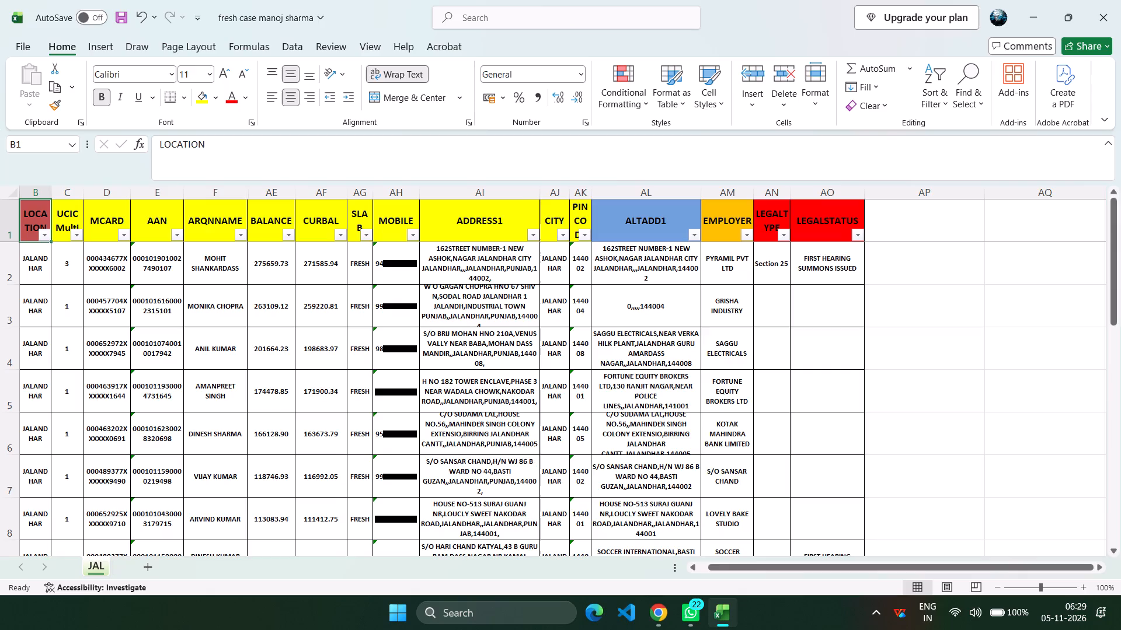
Check how the sheet is laid out in the print preview, then return to the worksheet.
scroll(658, 268, "down", 3)
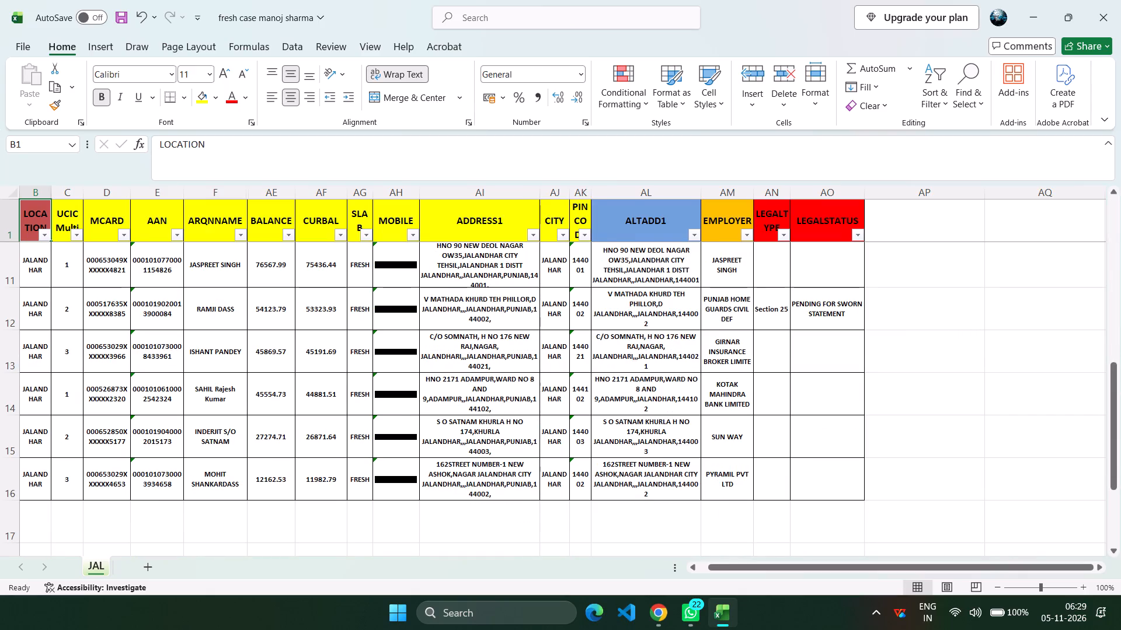
key("ctrl+p")
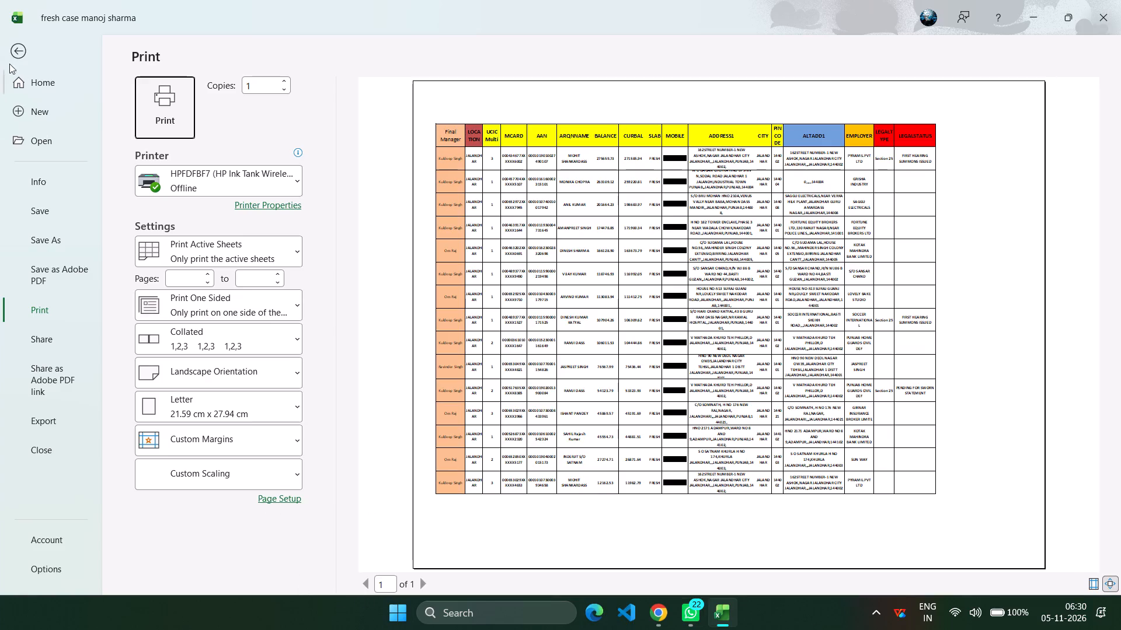
key("Escape")
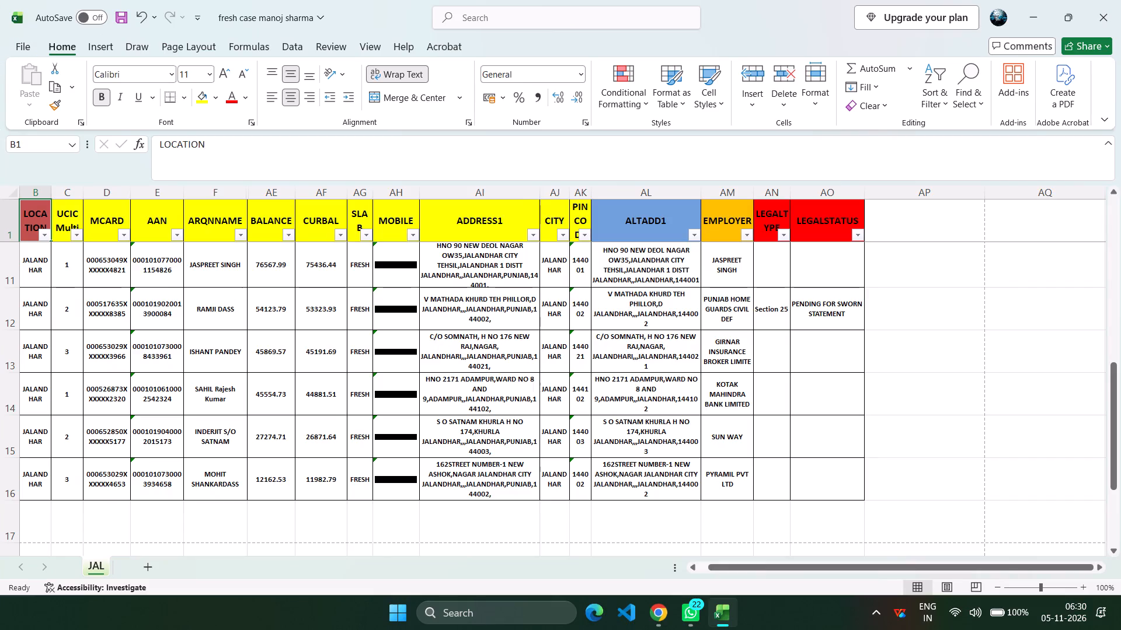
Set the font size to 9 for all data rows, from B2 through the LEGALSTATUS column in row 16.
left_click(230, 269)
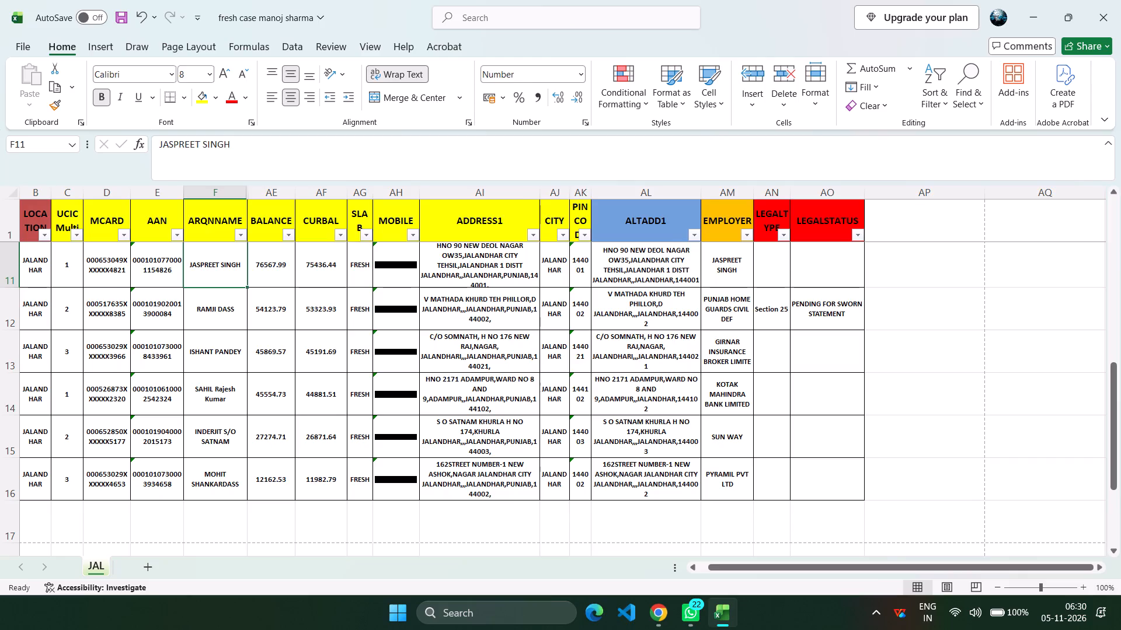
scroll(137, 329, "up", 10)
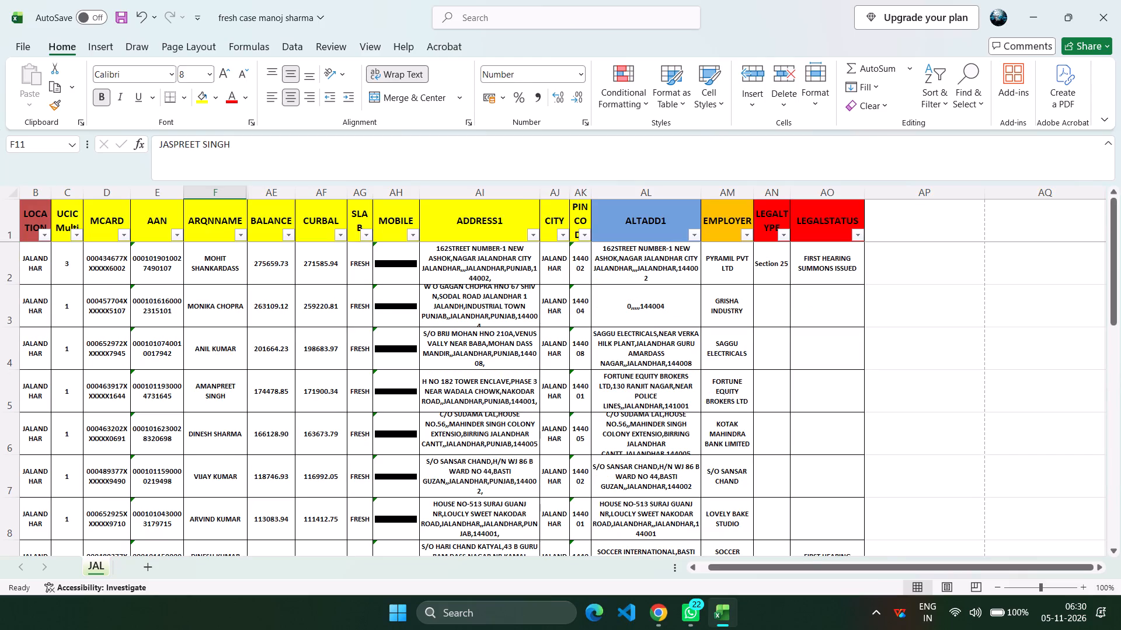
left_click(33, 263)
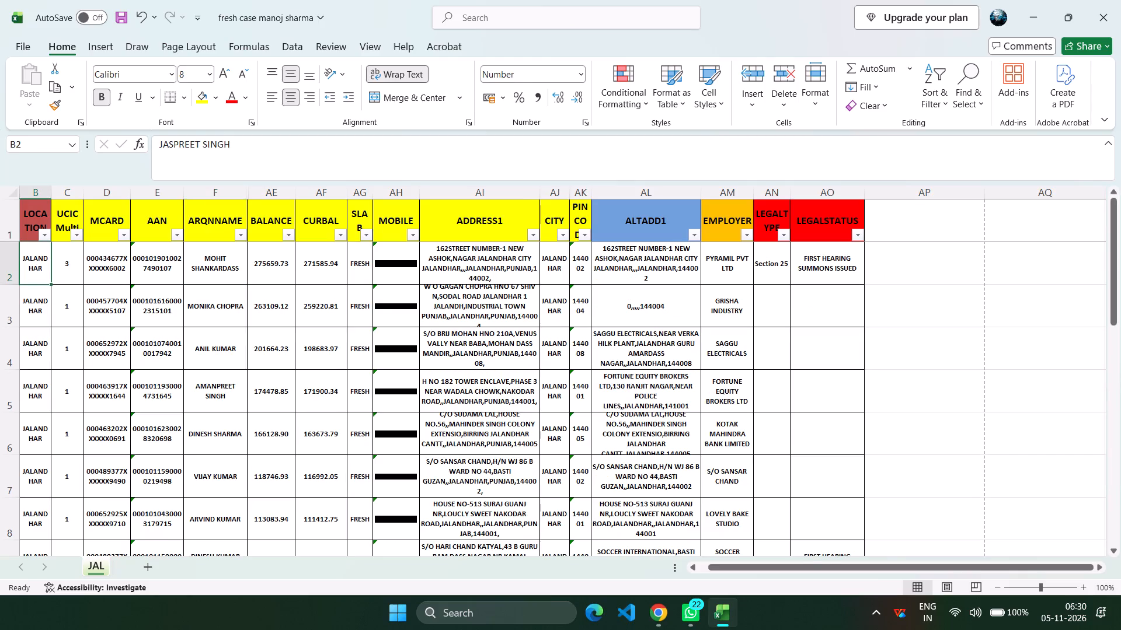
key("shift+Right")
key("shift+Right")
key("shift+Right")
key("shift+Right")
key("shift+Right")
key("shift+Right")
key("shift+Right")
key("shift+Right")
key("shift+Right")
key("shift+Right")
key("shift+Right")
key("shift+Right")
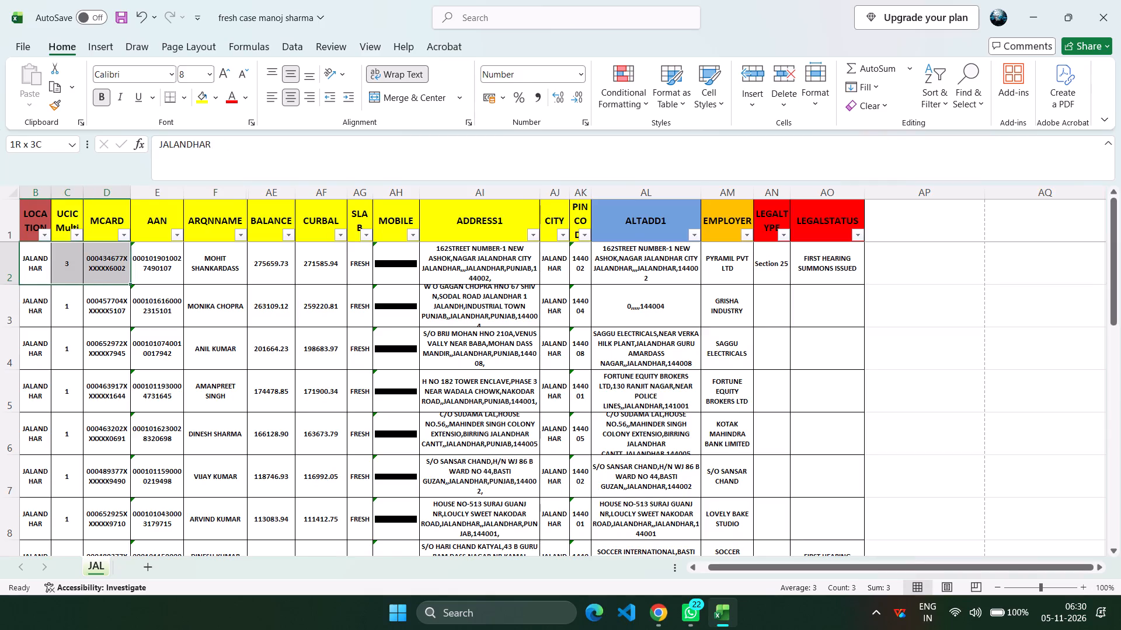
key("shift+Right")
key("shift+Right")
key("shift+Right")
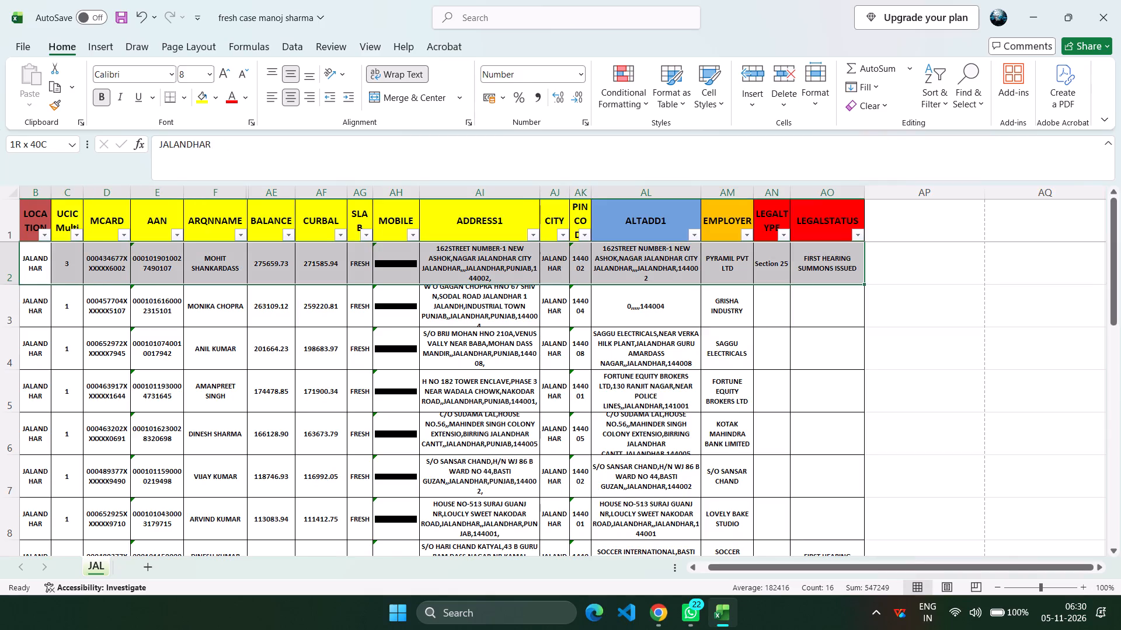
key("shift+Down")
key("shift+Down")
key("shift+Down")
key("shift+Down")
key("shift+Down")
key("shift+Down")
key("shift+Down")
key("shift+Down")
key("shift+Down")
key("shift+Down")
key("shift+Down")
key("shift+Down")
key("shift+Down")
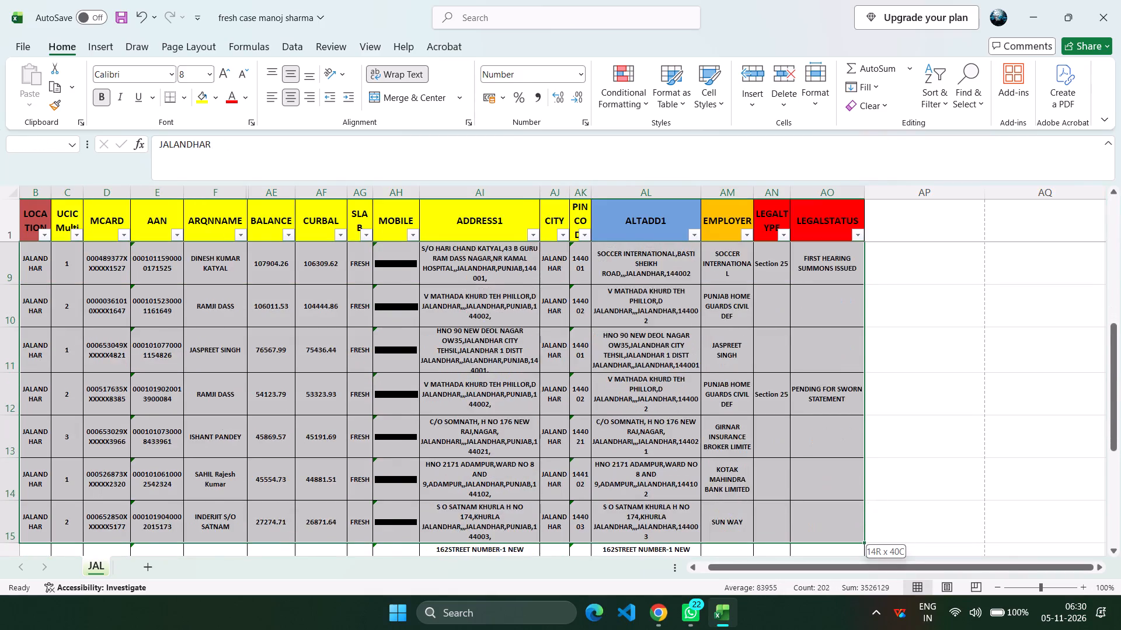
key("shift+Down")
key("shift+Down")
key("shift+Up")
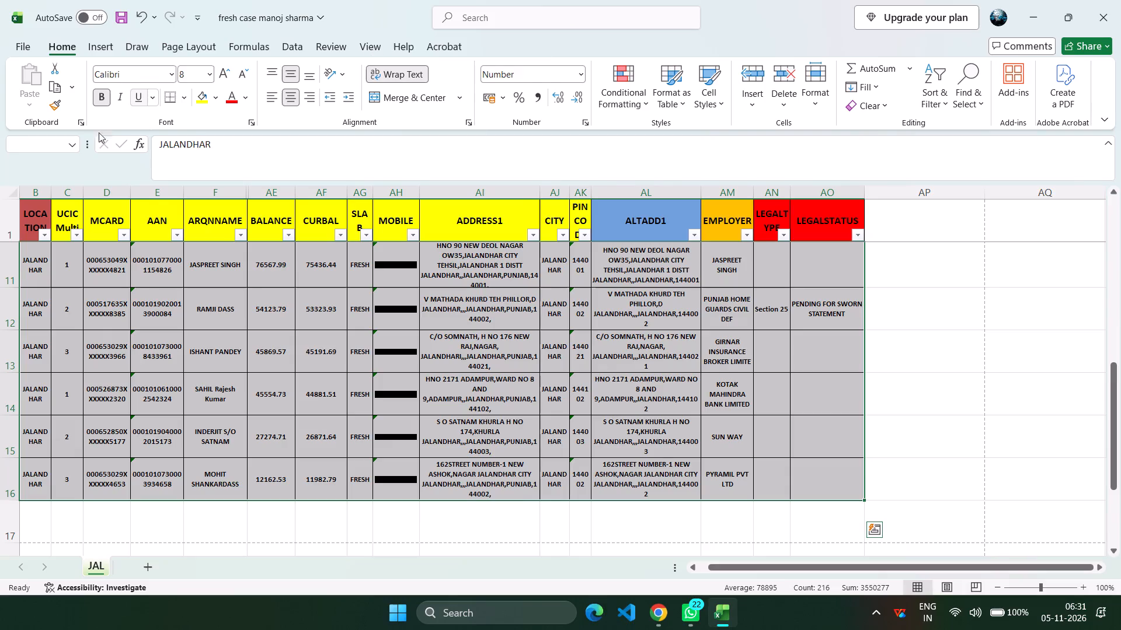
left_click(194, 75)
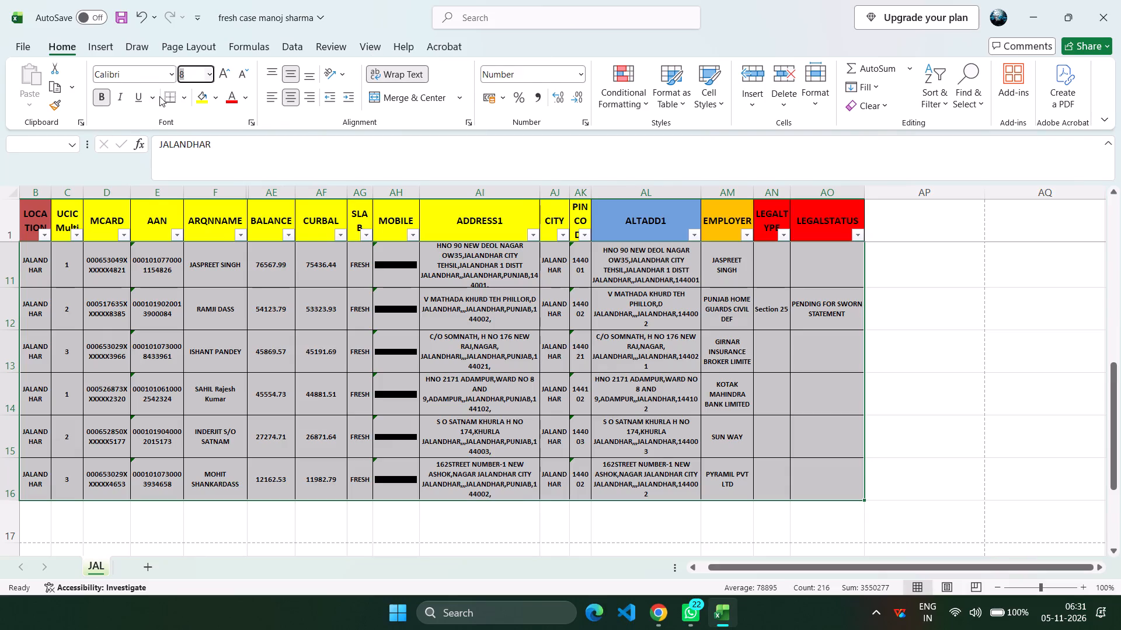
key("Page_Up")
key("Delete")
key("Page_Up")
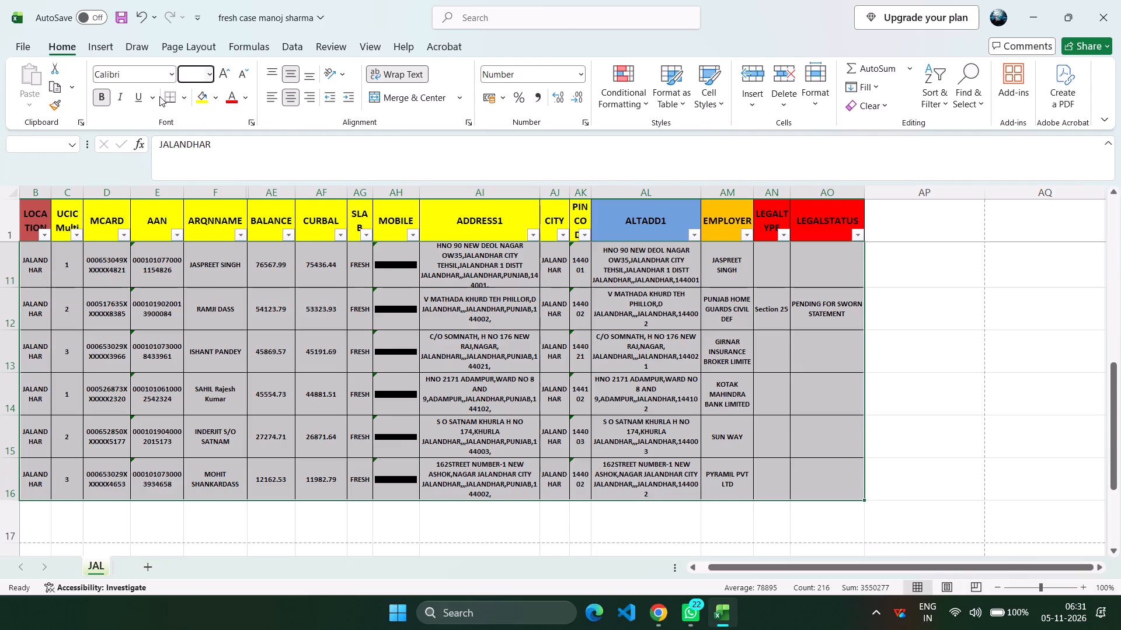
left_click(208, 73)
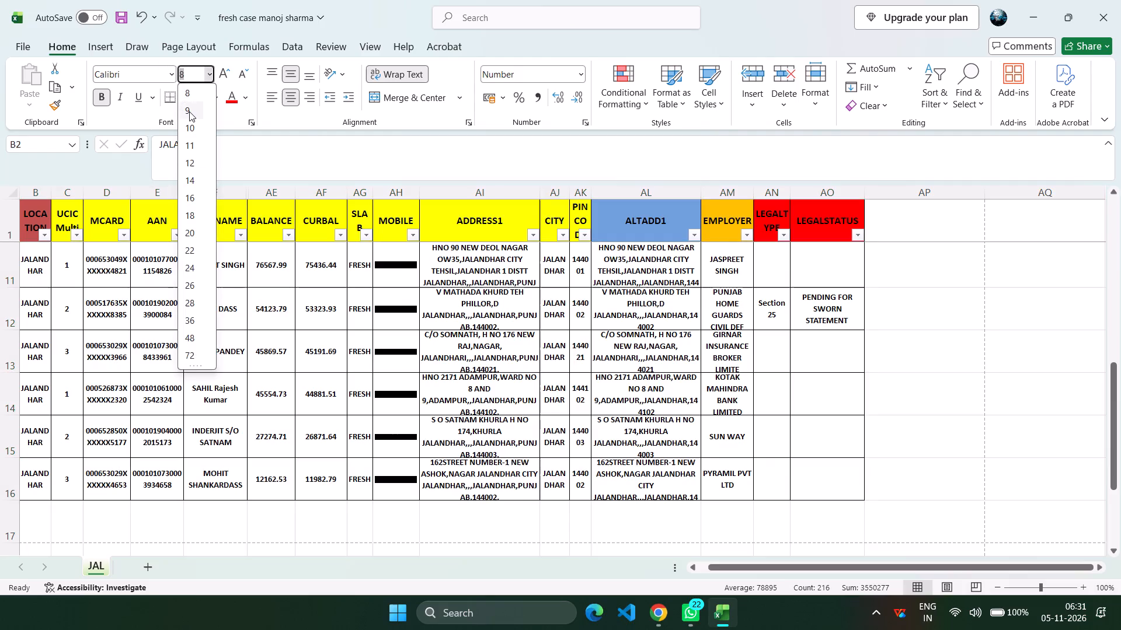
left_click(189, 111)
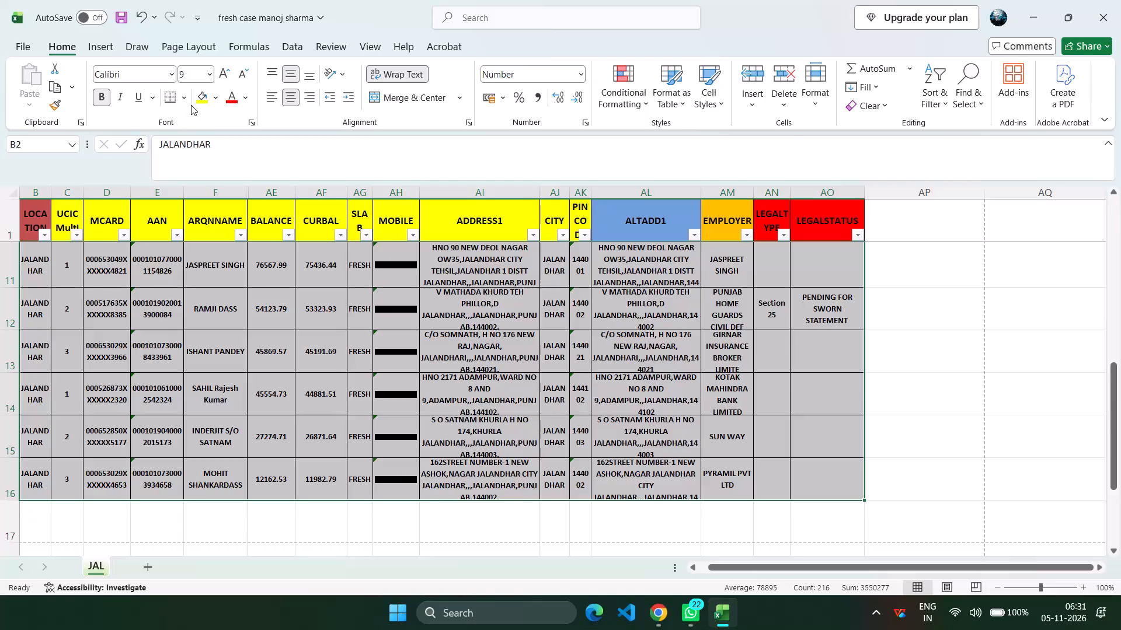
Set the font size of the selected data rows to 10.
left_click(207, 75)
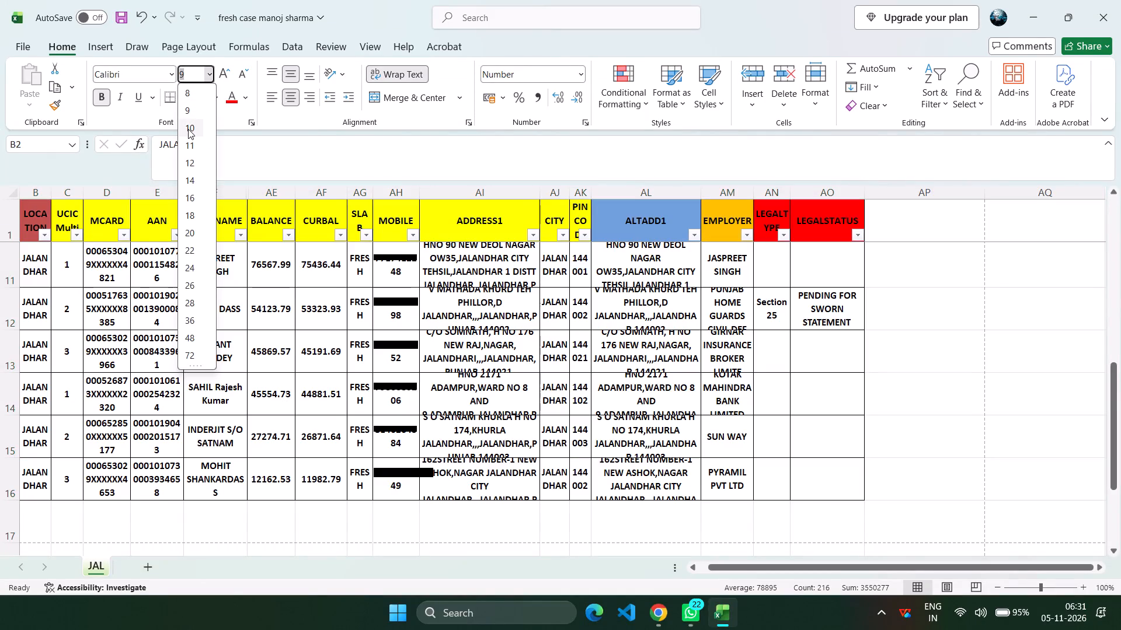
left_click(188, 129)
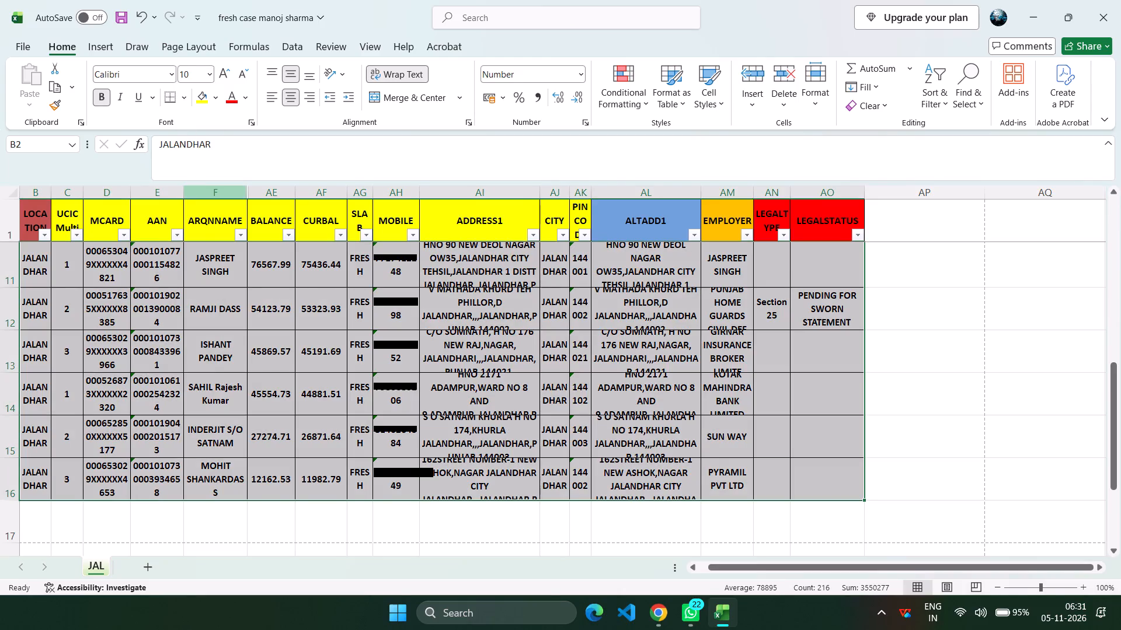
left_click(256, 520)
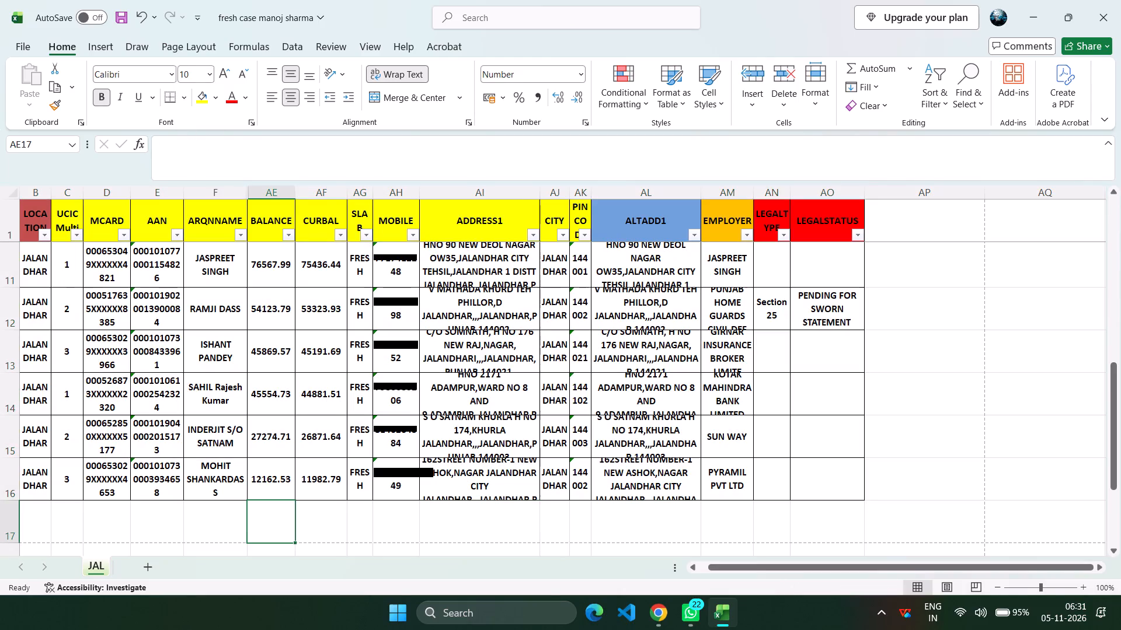
Widen the BALANCE column slightly so that its amounts fit in the cells.
scroll(224, 477, "up", 6)
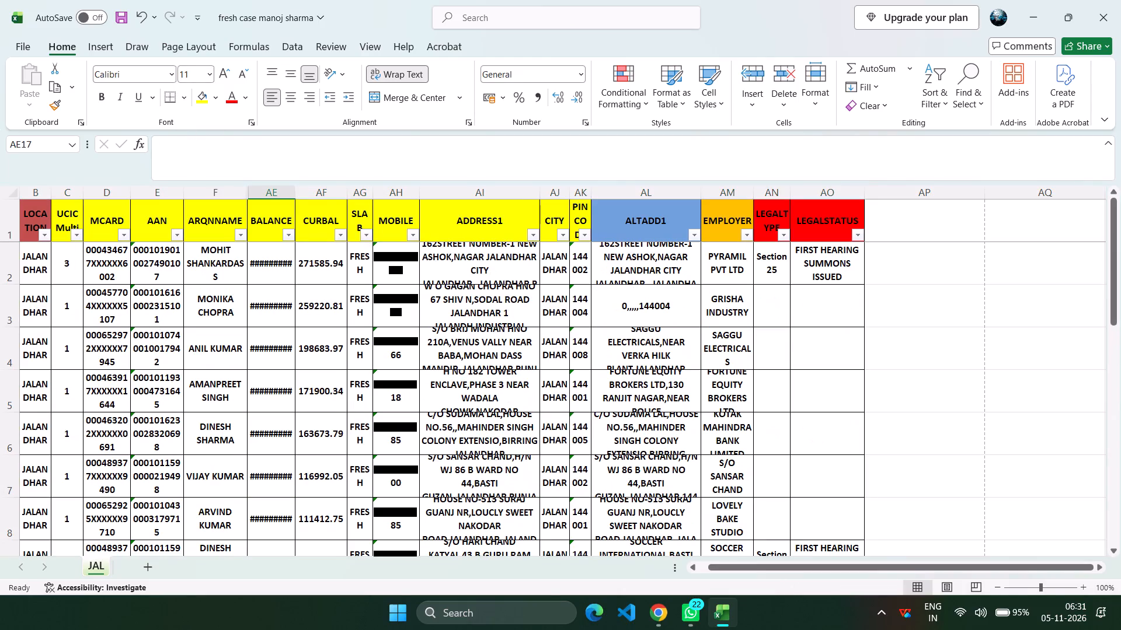
double_click(294, 192)
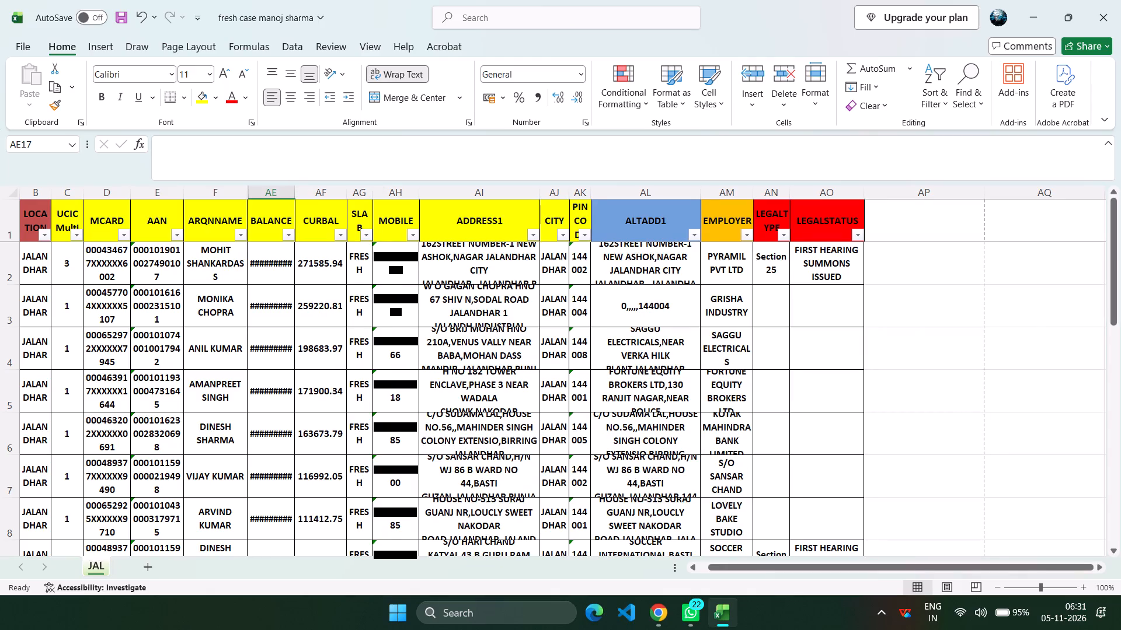
double_click(294, 191)
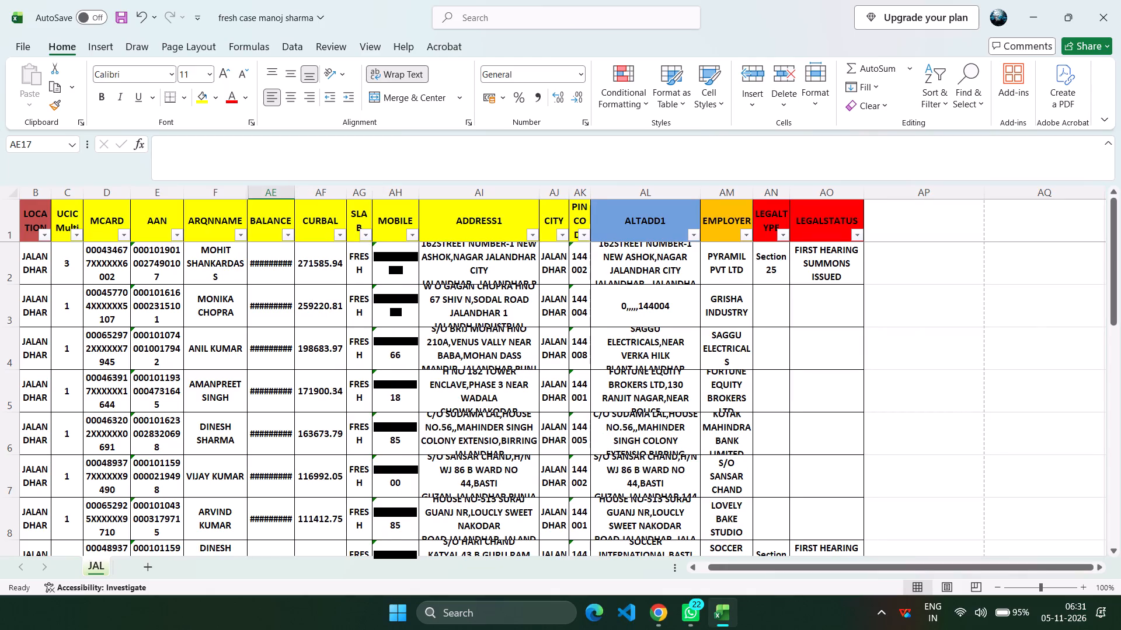
double_click(293, 191)
left_click_drag(294, 190, 301, 192)
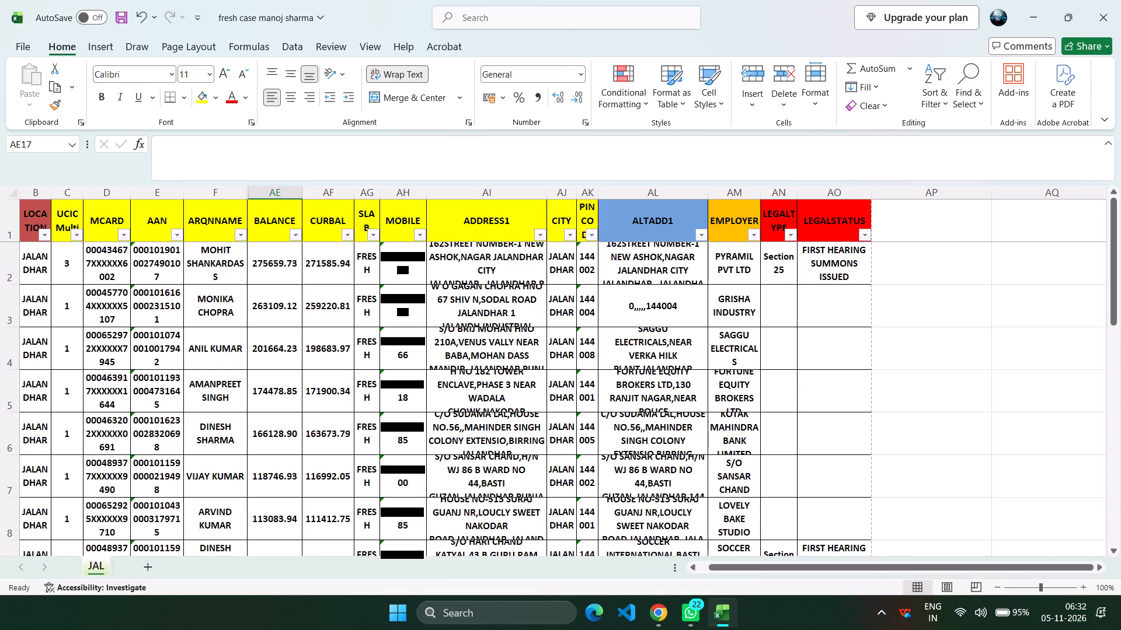
Set the font size to 9 for the data rows, from B2 through the LEGALSTATUS column in row 16.
left_click(34, 264)
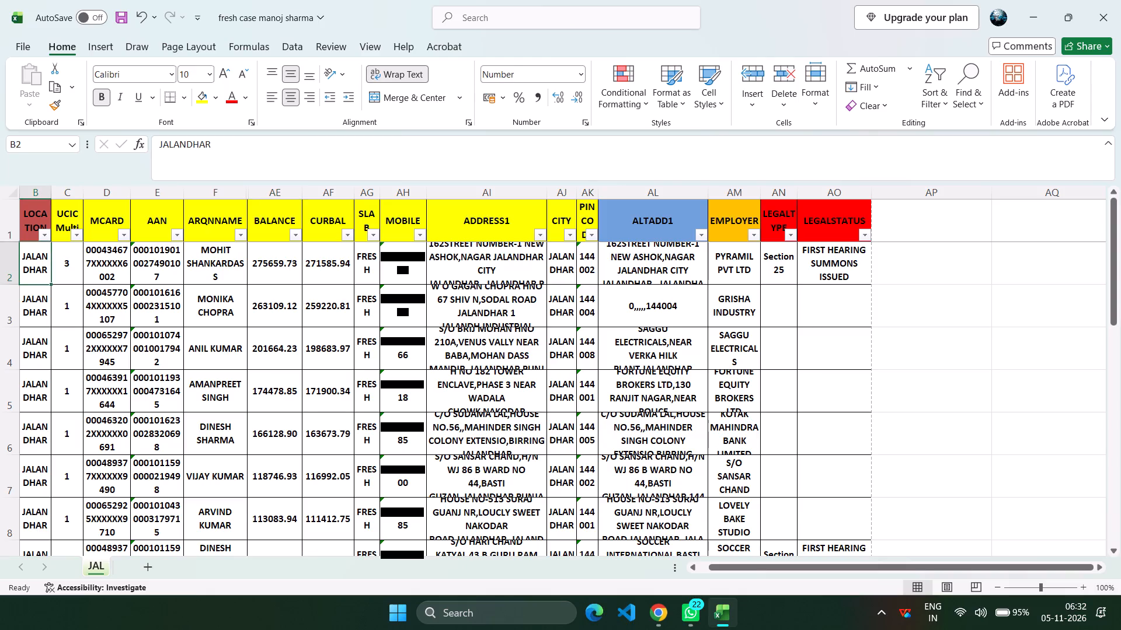
key("shift+Right")
key("shift+Right")
key("shift+Right")
key("shift+Right")
key("shift+Right")
key("shift+Right")
key("shift+Right")
key("shift+Right")
key("shift+Right")
key("shift+Right")
key("shift+Right")
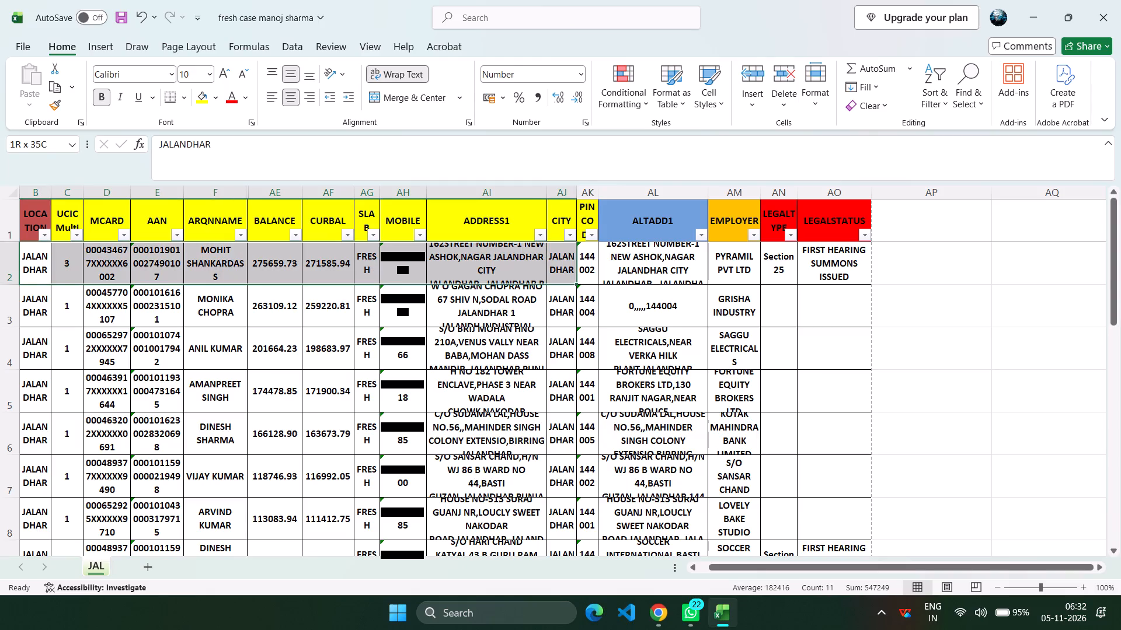
key("shift+Right")
key("shift+Right")
key("shift+Right")
key("shift+Right")
key("shift+Down")
key("shift+Down")
key("shift+Down")
key("shift+Down")
key("shift+Down")
key("shift+Down")
key("shift+Down")
key("shift+Down")
key("shift+Down")
key("shift+Down")
key("shift+Down")
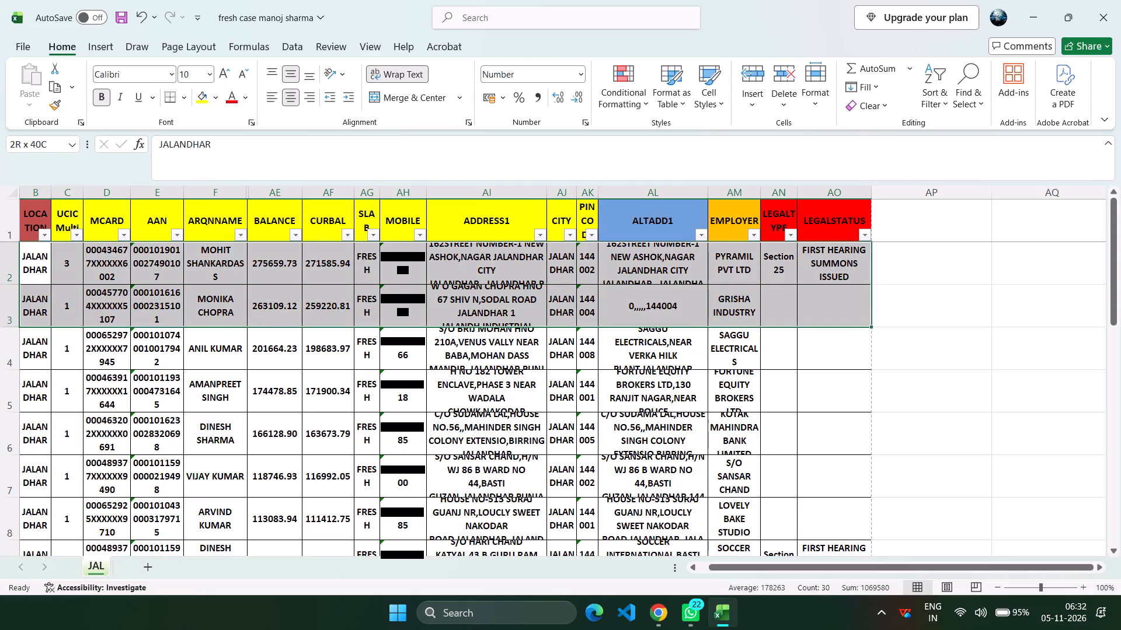
key("shift+Down")
key("shift+Down")
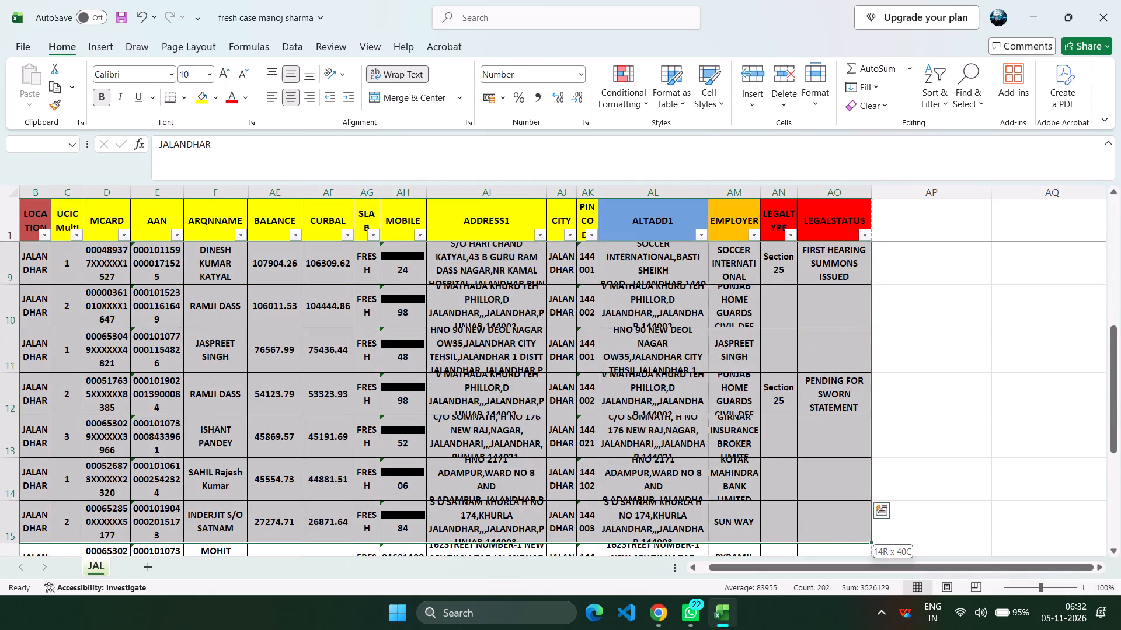
key("shift+Down")
key("shift+Down")
key("shift+Down")
key("shift+Up")
key("shift+Up")
key("shift+Up")
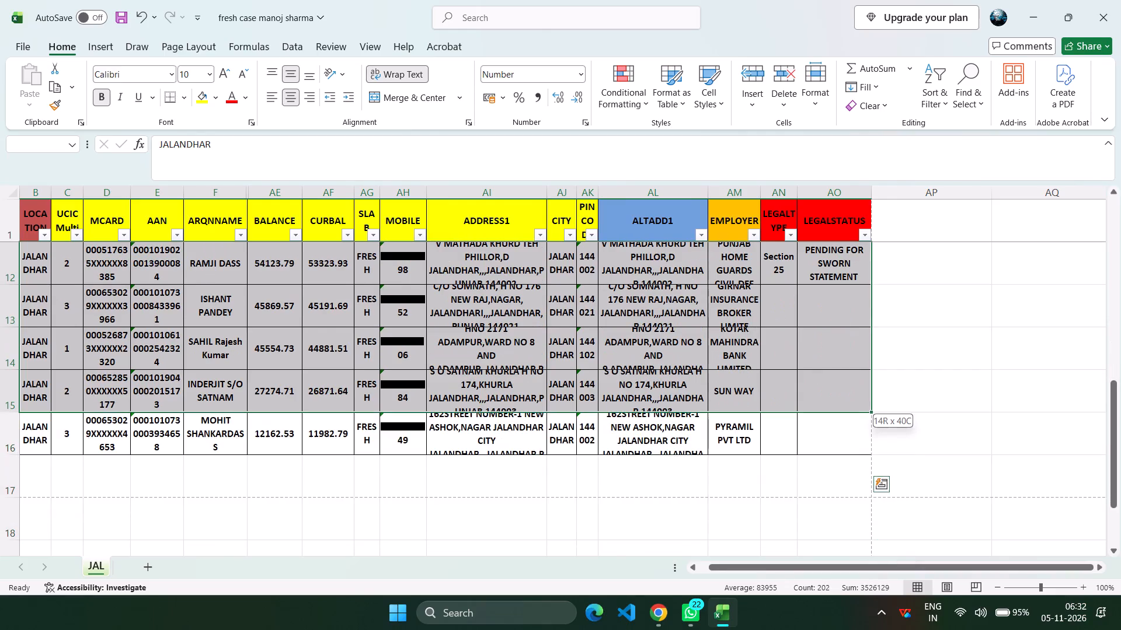
key("shift+Down")
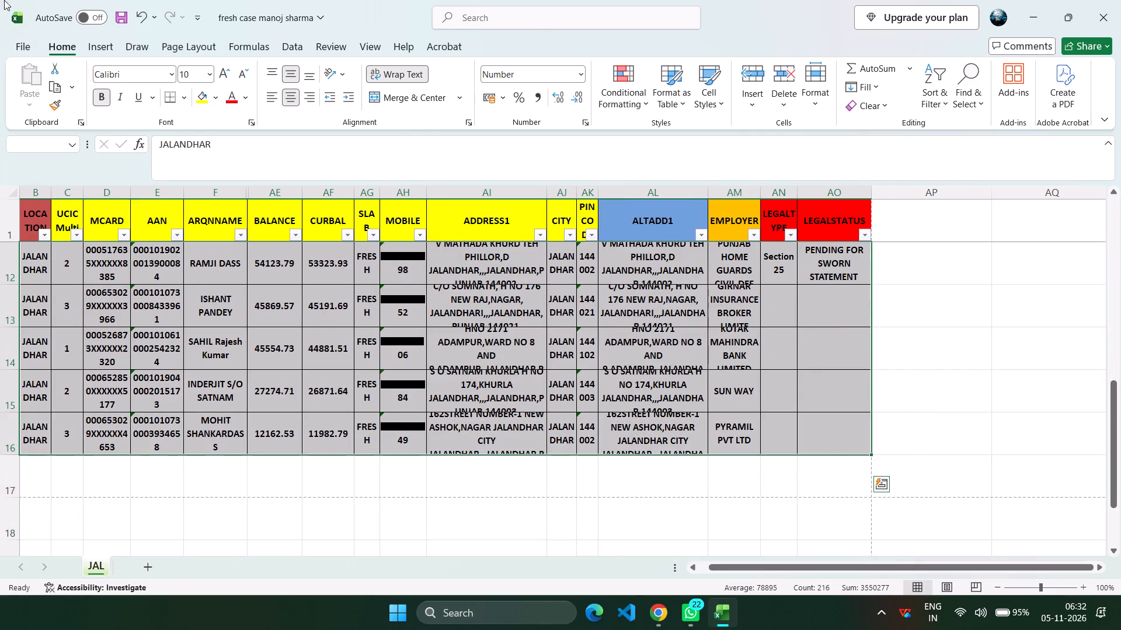
left_click(210, 74)
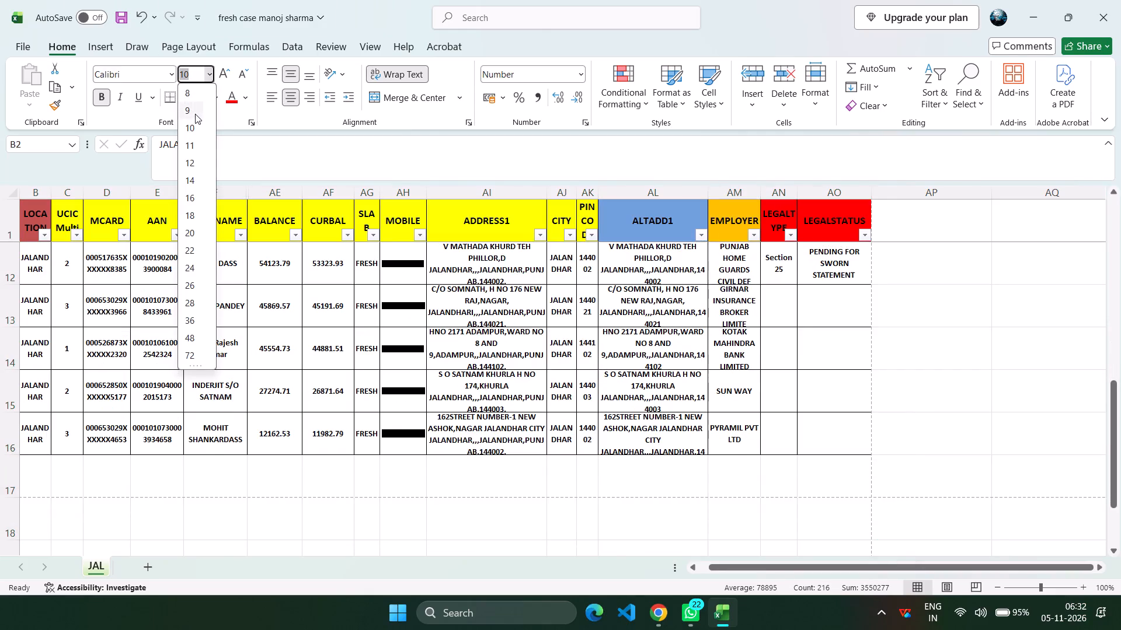
left_click(195, 114)
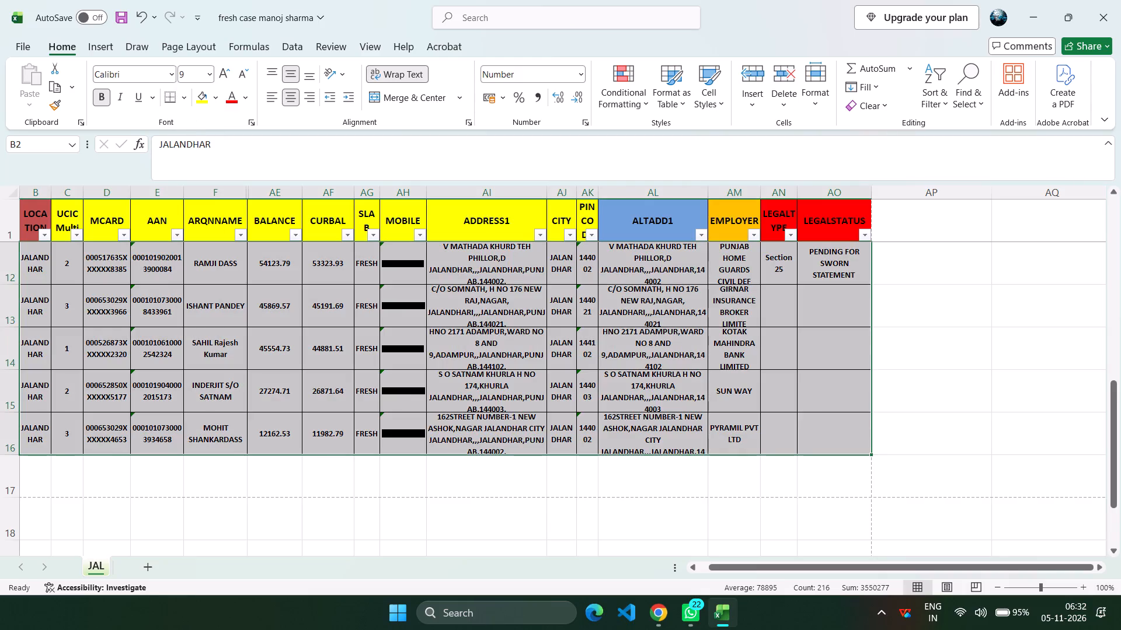
left_click(905, 355)
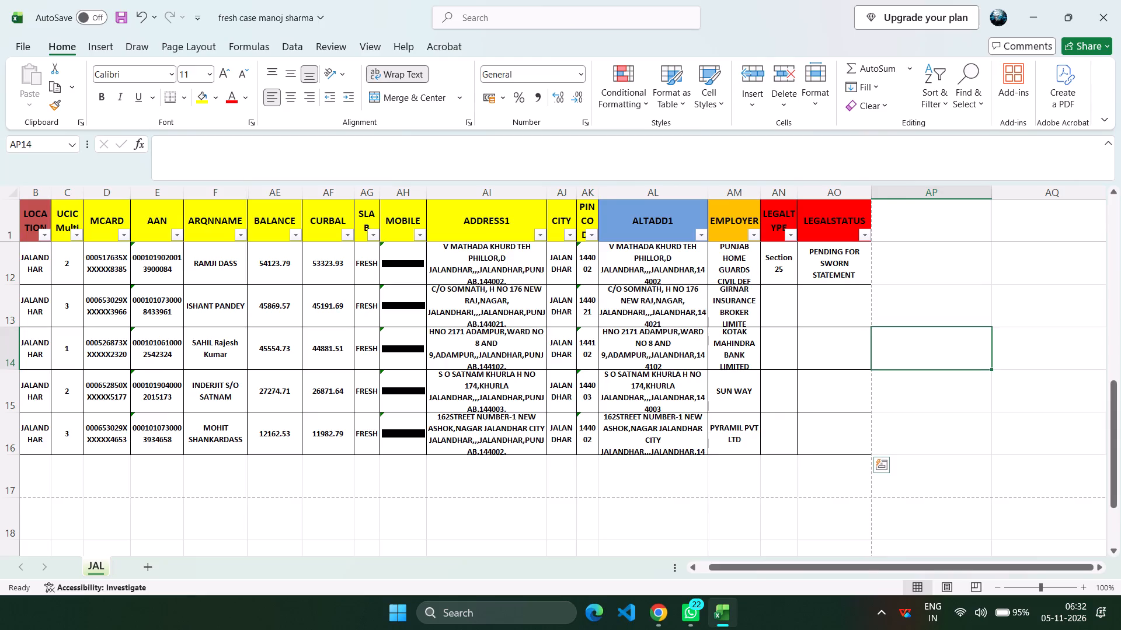
scroll(337, 390, "up", 6)
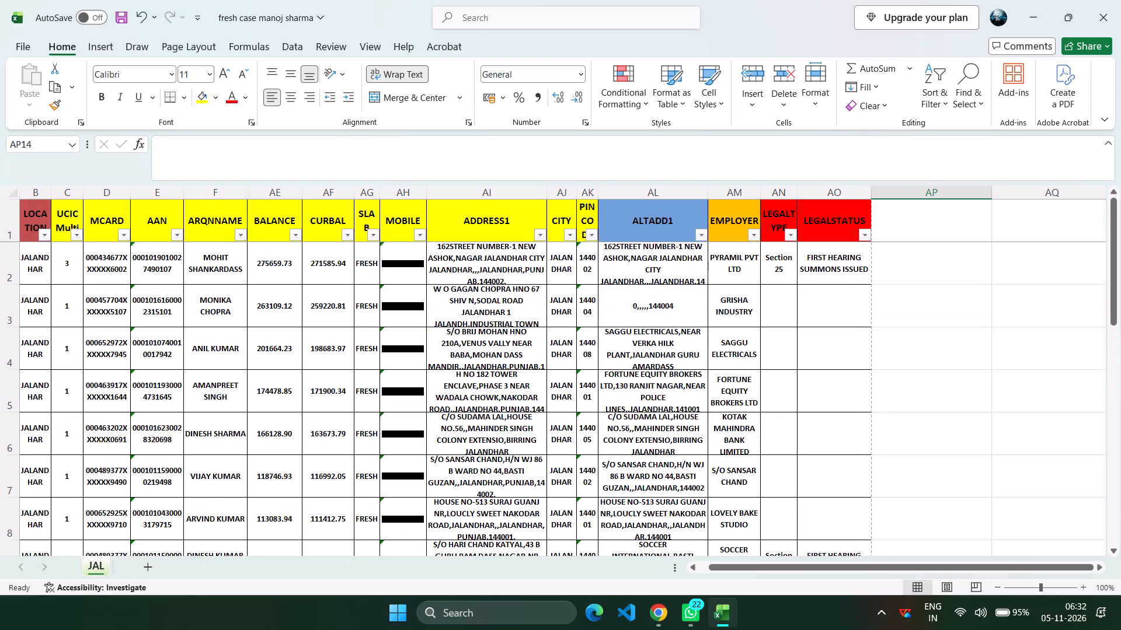
Increase the heights of rows 2 and 3 slightly so that more of their wrapped address text fits.
scroll(321, 421, "up", 2)
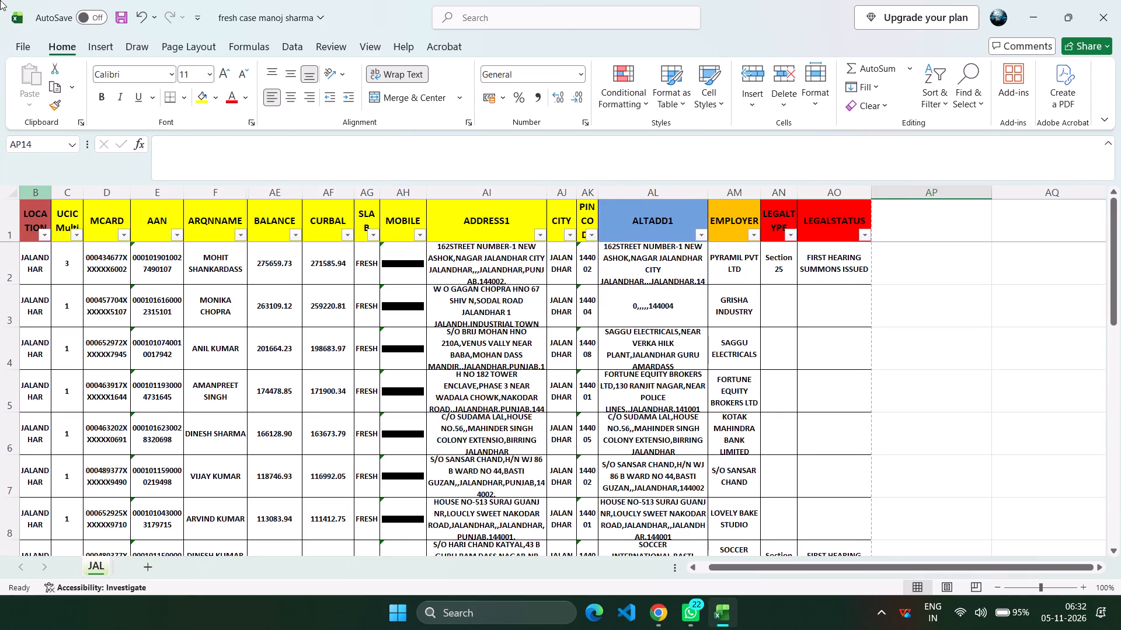
double_click(12, 282)
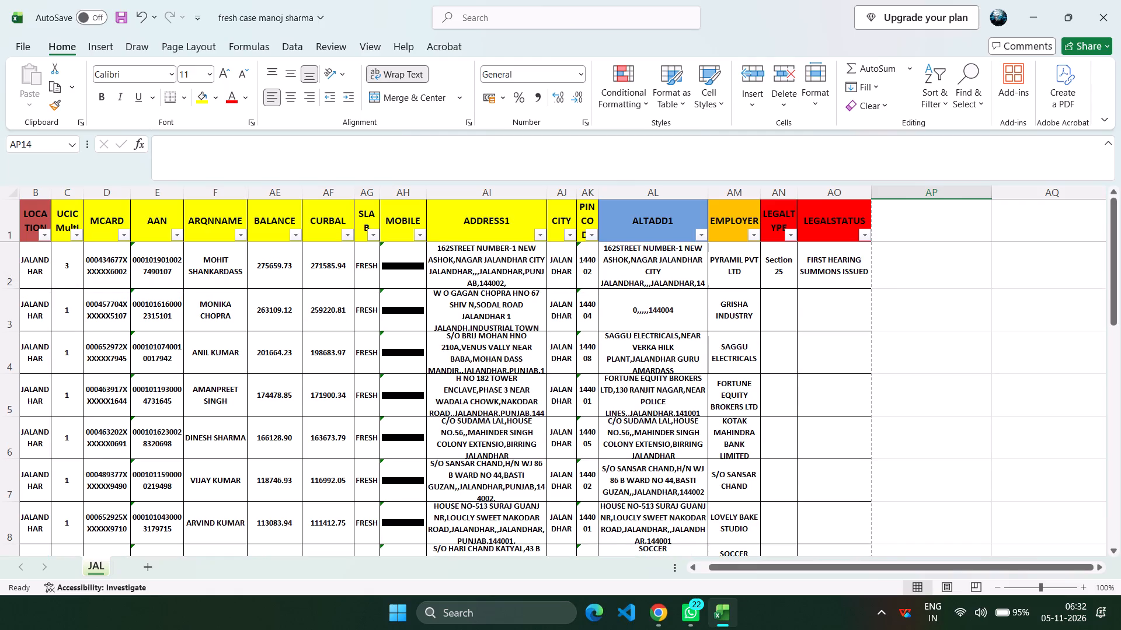
left_click(11, 329)
left_click_drag(11, 329, 13, 335)
left_click(13, 334)
left_click(13, 332)
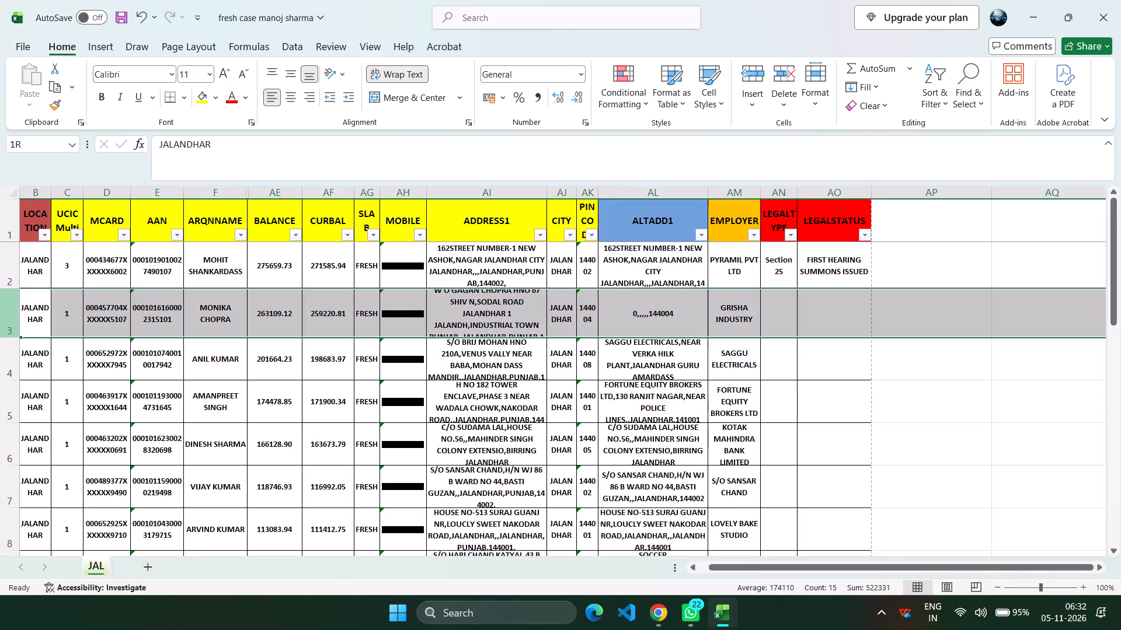
left_click(13, 332)
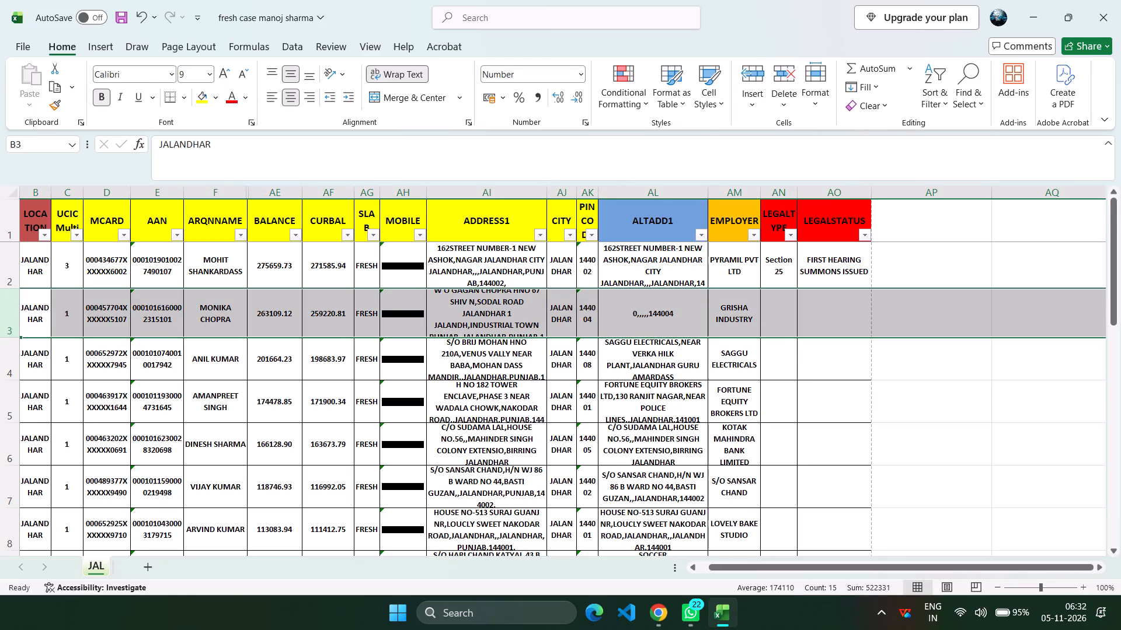
double_click(10, 336)
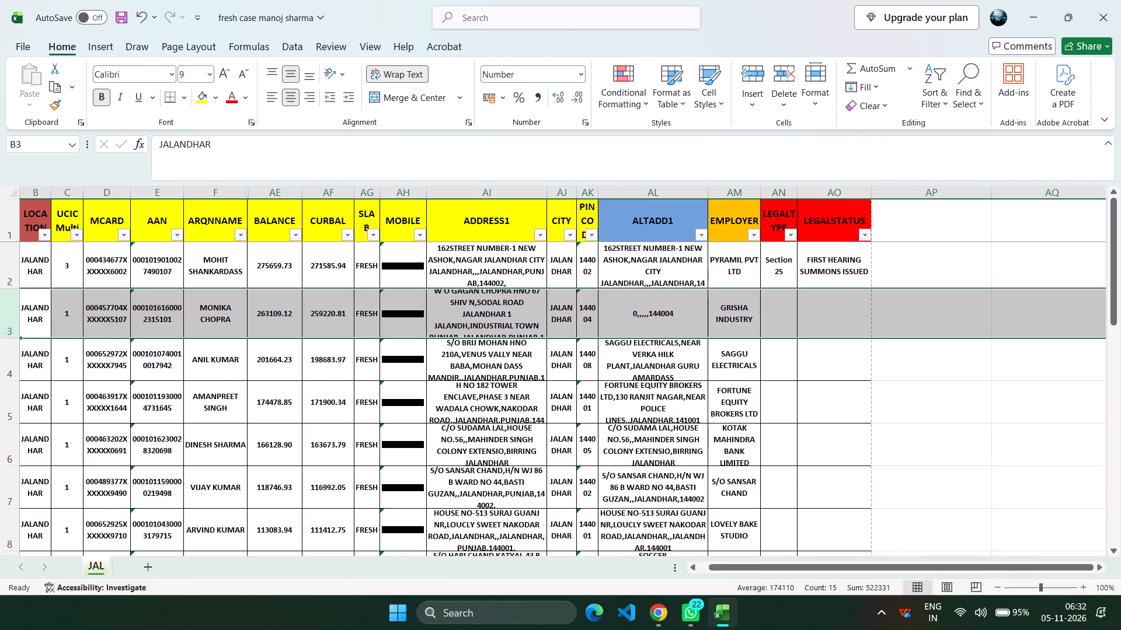
left_click(13, 337)
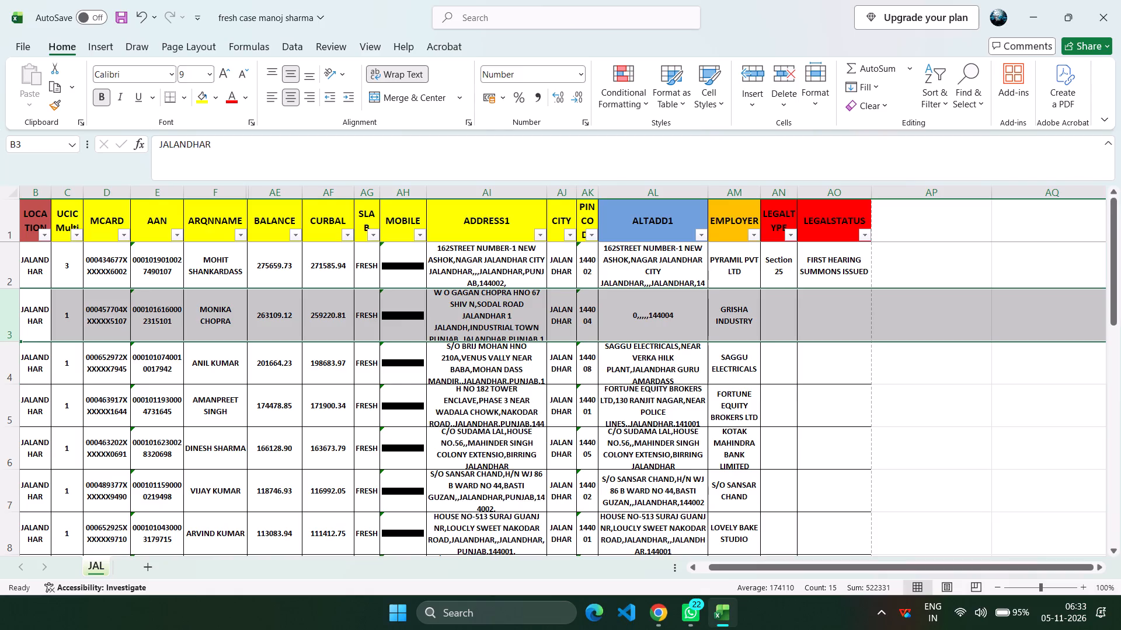
Delete the first occurrence of PUNJAB from the ADDRESS1 entry in row 3.
left_click(540, 330)
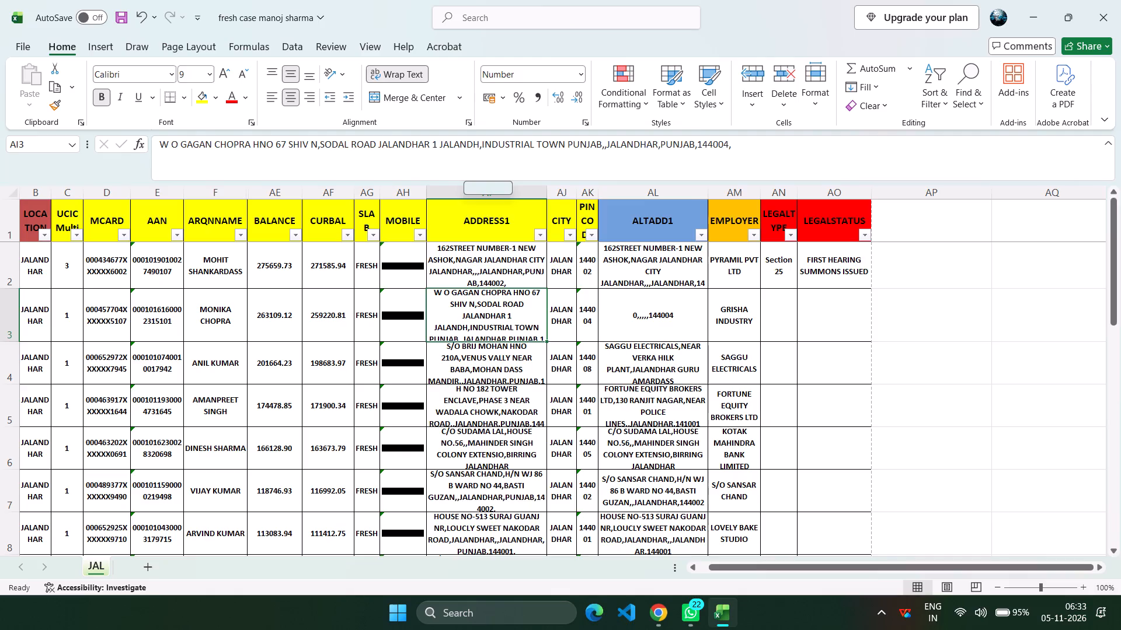
left_click(603, 142)
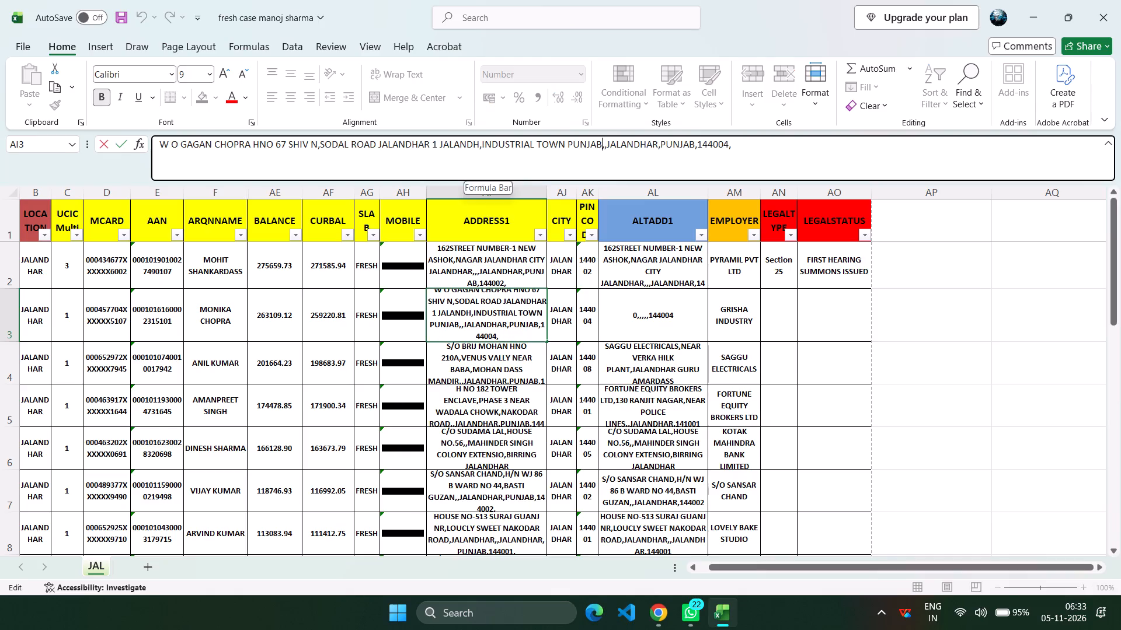
key("BackSpace")
key("BackSpace")
key("BackSpace")
key("BackSpace")
key("BackSpace")
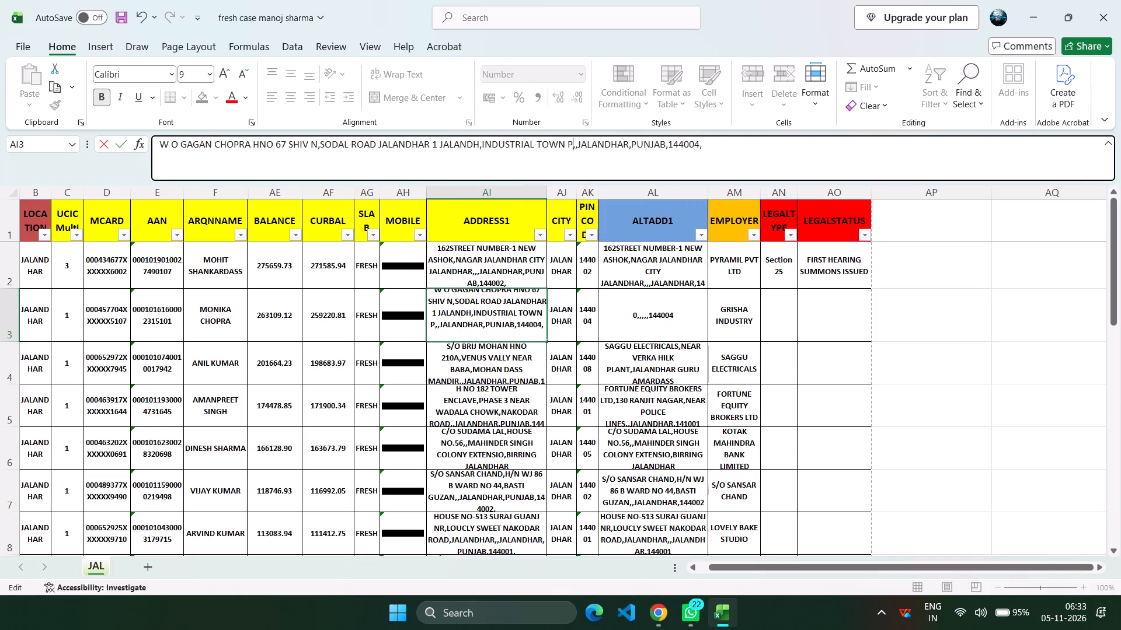
key("BackSpace")
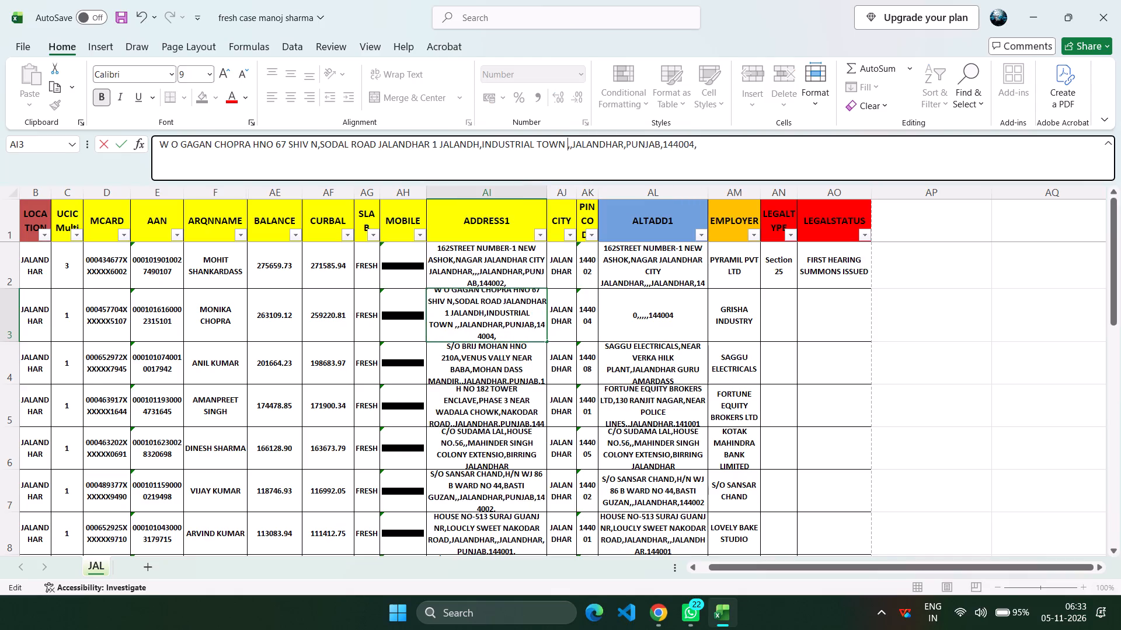
Delete the redundant text "JALANDHAR 1 JALANDH" following the road name in the ADDRESS1 entry in row 3.
key("Left")
key("Left")
key("Left")
key("Left")
key("Left")
key("Left")
key("Left")
key("Left")
key("Left")
key("Left")
key("Left")
key("Left")
key("Left")
key("Left")
key("Left")
key("Left")
key("Left")
key("Left")
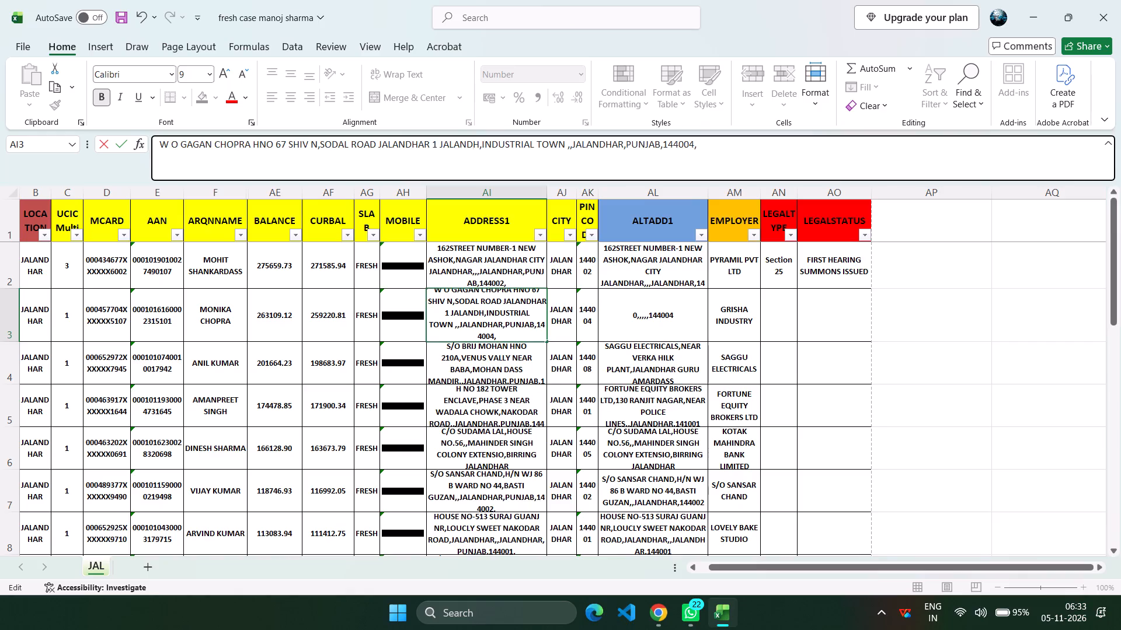
key("Right")
key("BackSpace")
key("BackSpace")
key("BackSpace")
key("BackSpace")
key("BackSpace")
key("BackSpace")
key("BackSpace")
key("BackSpace")
key("BackSpace")
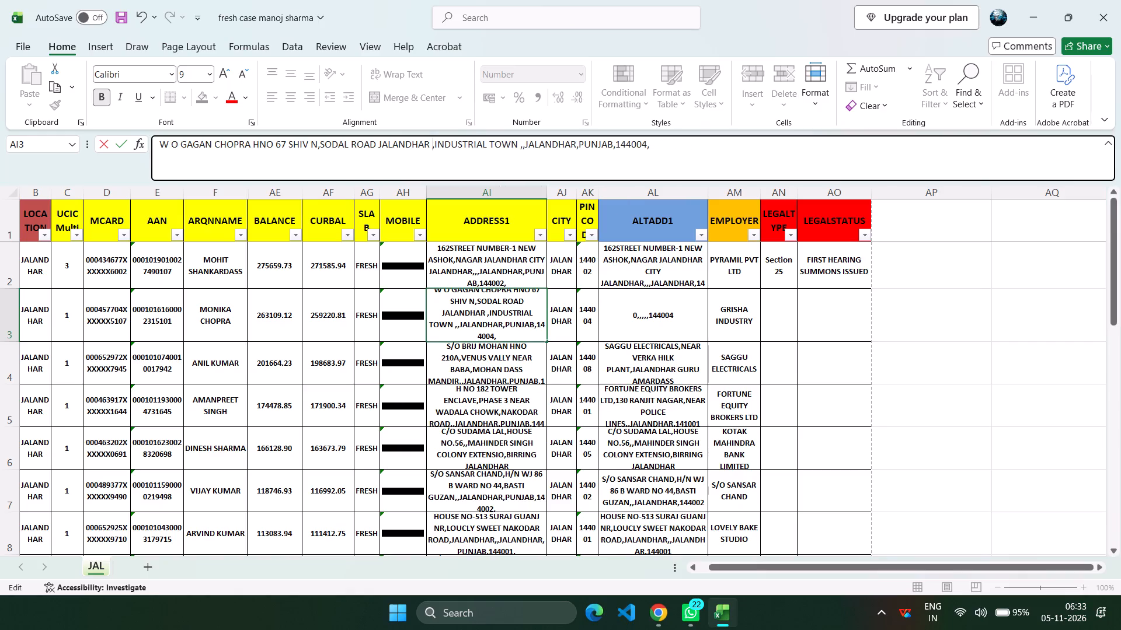
key("BackSpace")
key("BackSpace")
key("BackSpace")
key("BackSpace")
key("BackSpace")
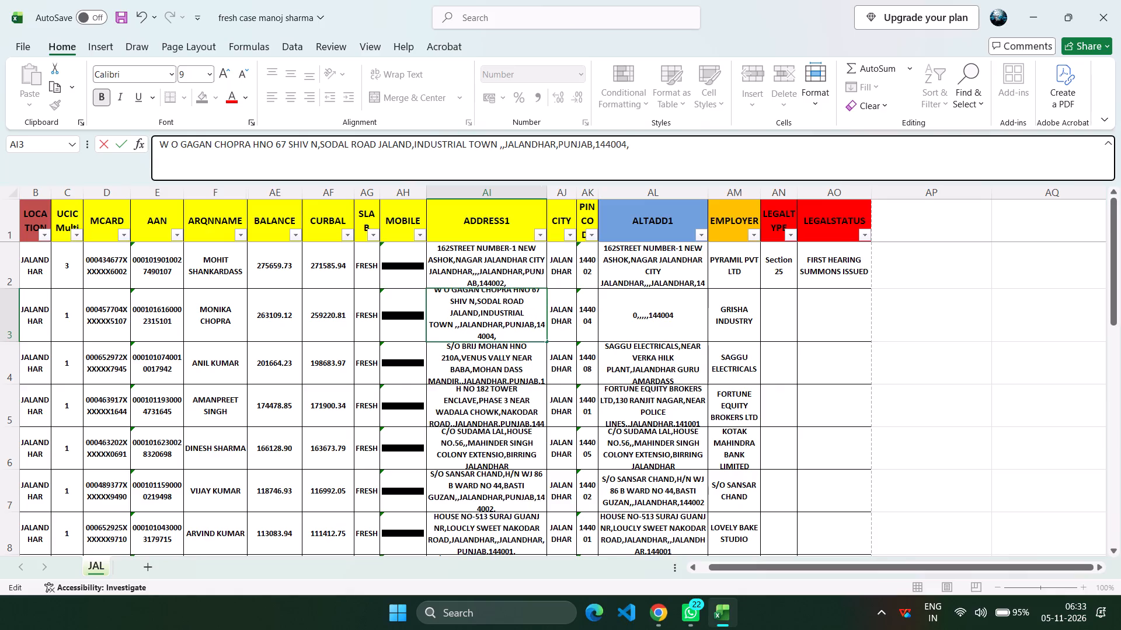
key("BackSpace")
key("BackSpace")
key("BackSpace")
key("BackSpace")
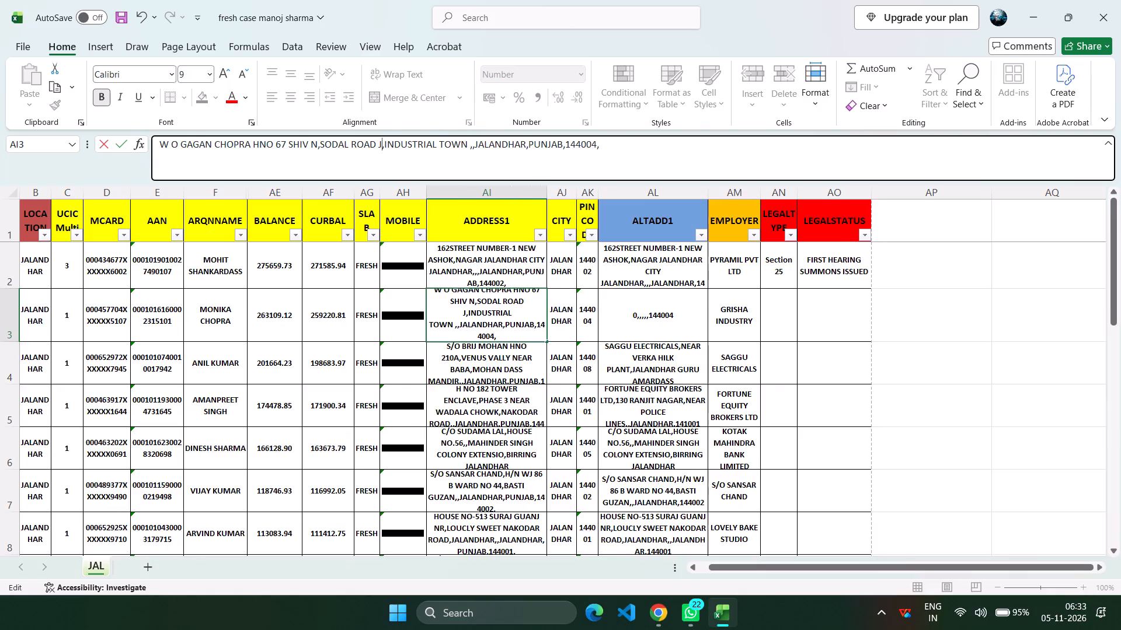
key("BackSpace")
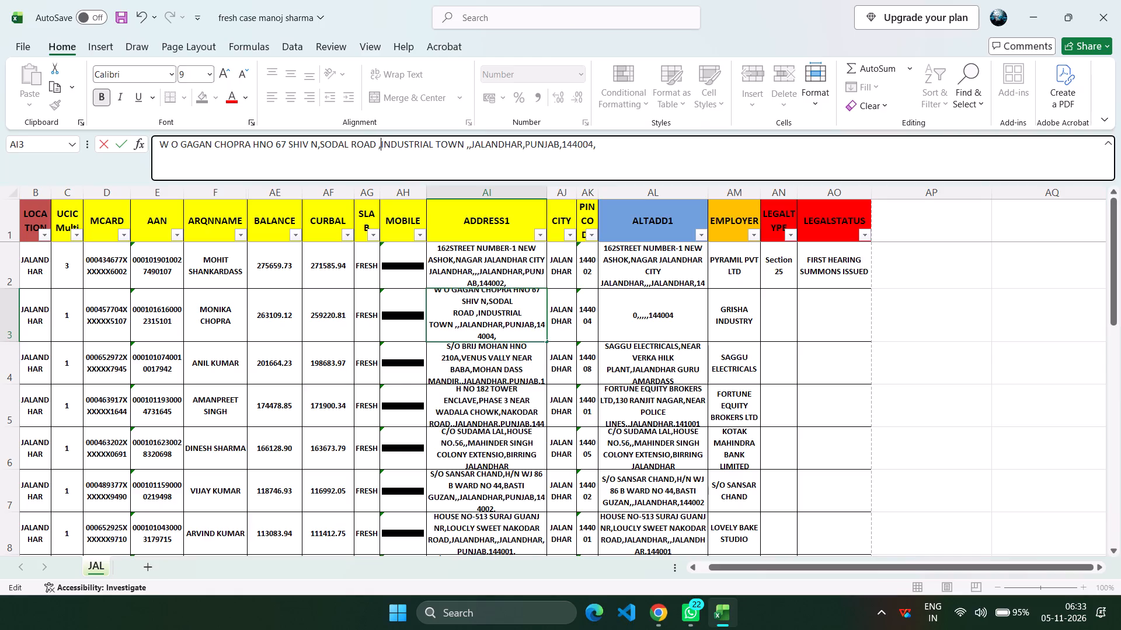
Delete the remaining PUNJAB and its preceding comma before the PIN code in the row 3 ADDRESS1 entry.
key("Right")
key("Right")
key("Right")
key("Right")
key("Right")
key("Right")
key("Right")
key("Right")
key("Right")
key("Right")
key("Right")
key("Right")
key("Right")
key("Right")
key("Right")
key("Right")
key("Right")
key("Right")
key("Right")
key("Right")
key("Right")
key("Right")
key("Right")
key("Right")
key("Right")
key("Right")
key("Right")
key("Right")
key("Right")
key("Right")
key("Right")
key("Right")
key("Right")
key("Right")
key("Right")
key("BackSpace")
key("BackSpace")
key("BackSpace")
key("BackSpace")
key("BackSpace")
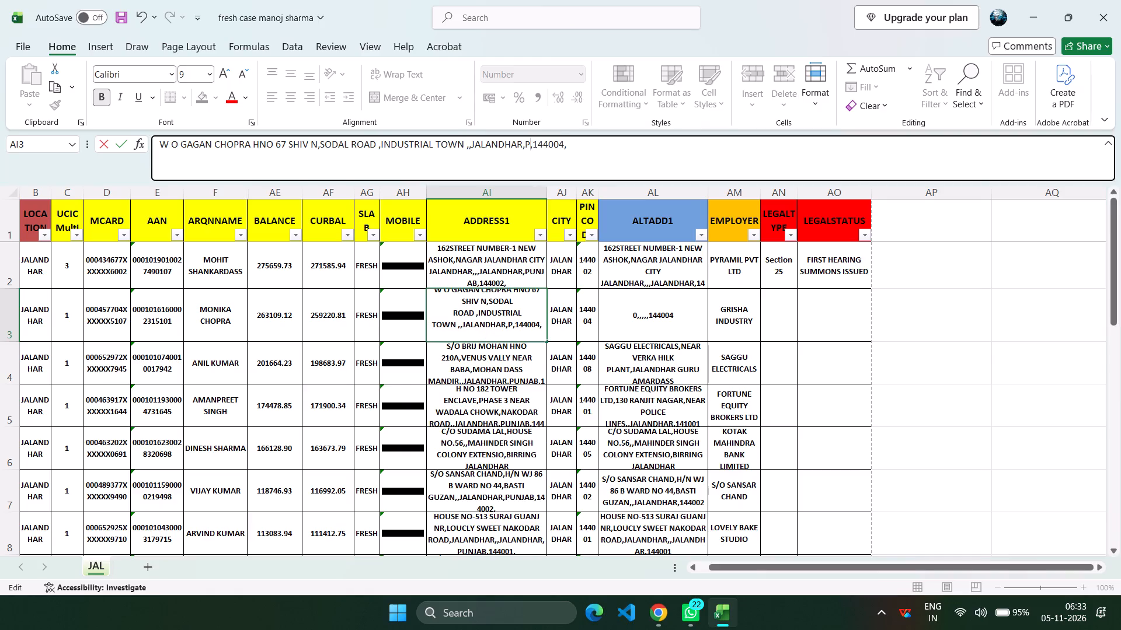
key("BackSpace")
key("BackSpace")
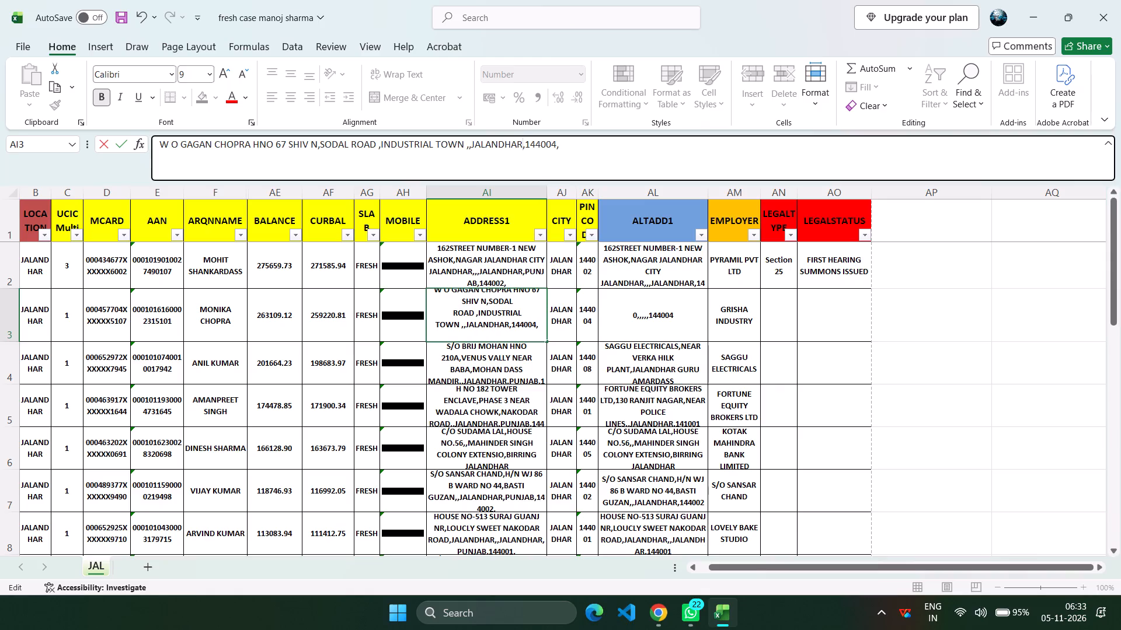
Remove the extra comma before JALANDHAR in the row 3 ADDRESS1 entry and commit the shortened text.
key("Left")
key("Left")
key("Left")
key("Left")
key("Left")
key("Left")
key("Left")
key("Left")
key("Left")
key("BackSpace")
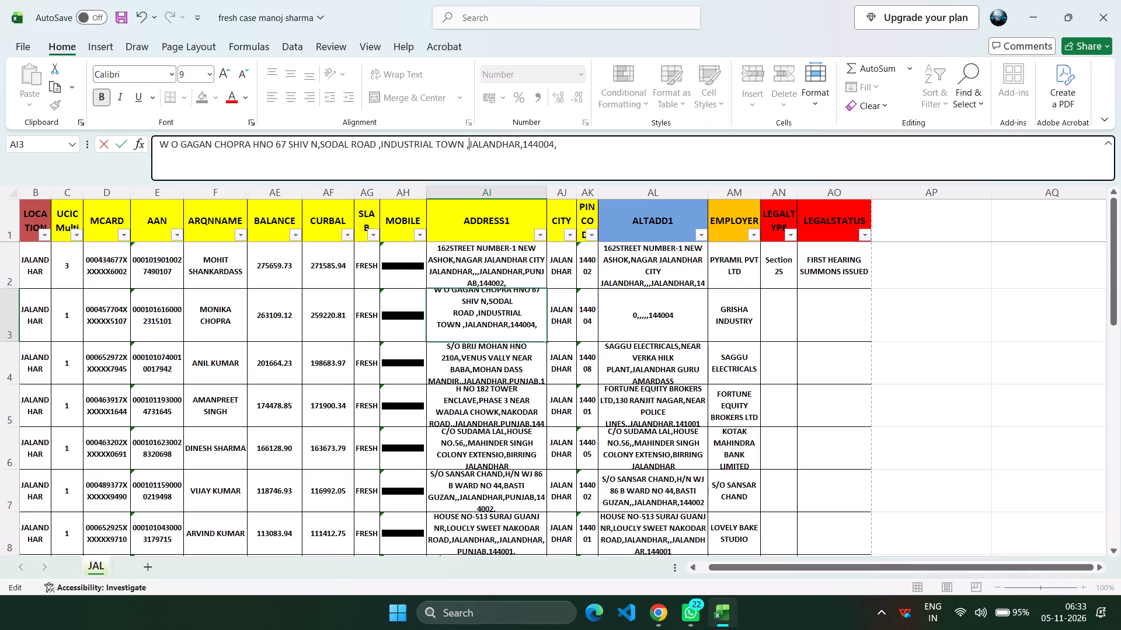
key("Return")
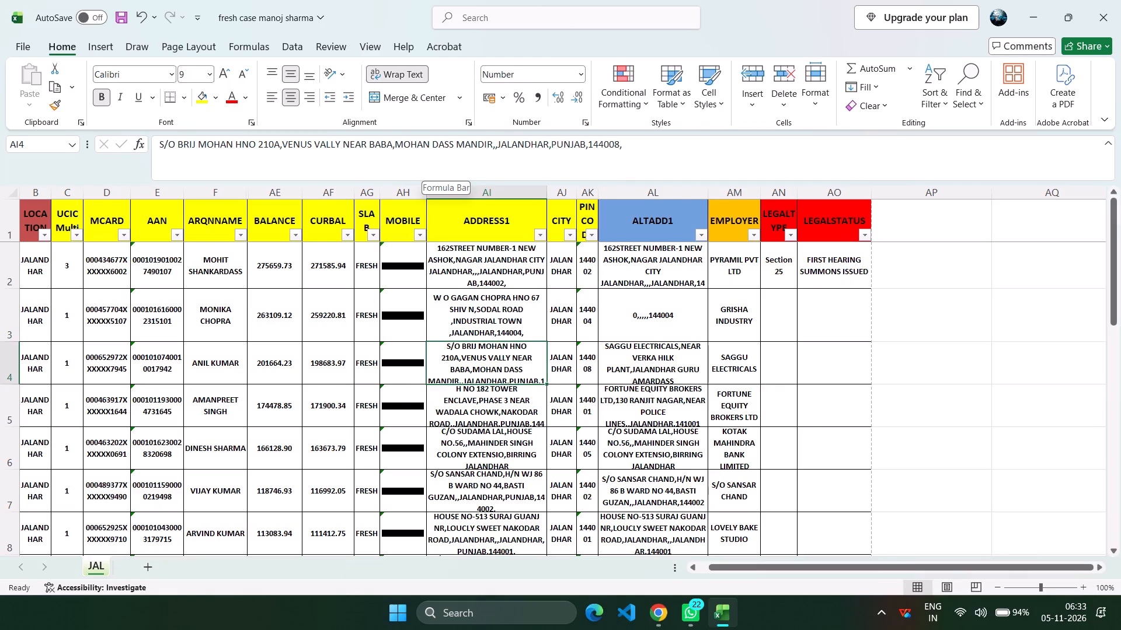
Delete PUNJAB and its preceding comma from the ADDRESS1 entry in row 4.
left_click(586, 145)
key("BackSpace")
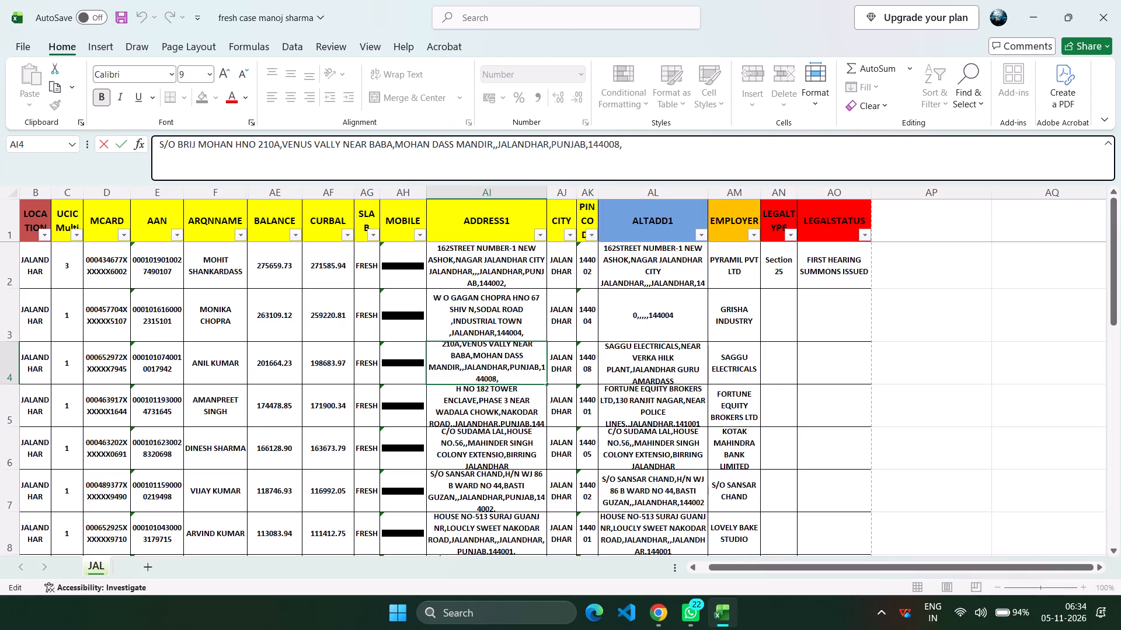
key("BackSpace")
key("BackSpace")
key("BackSpace")
key("BackSpace")
key("BackSpace")
key("BackSpace")
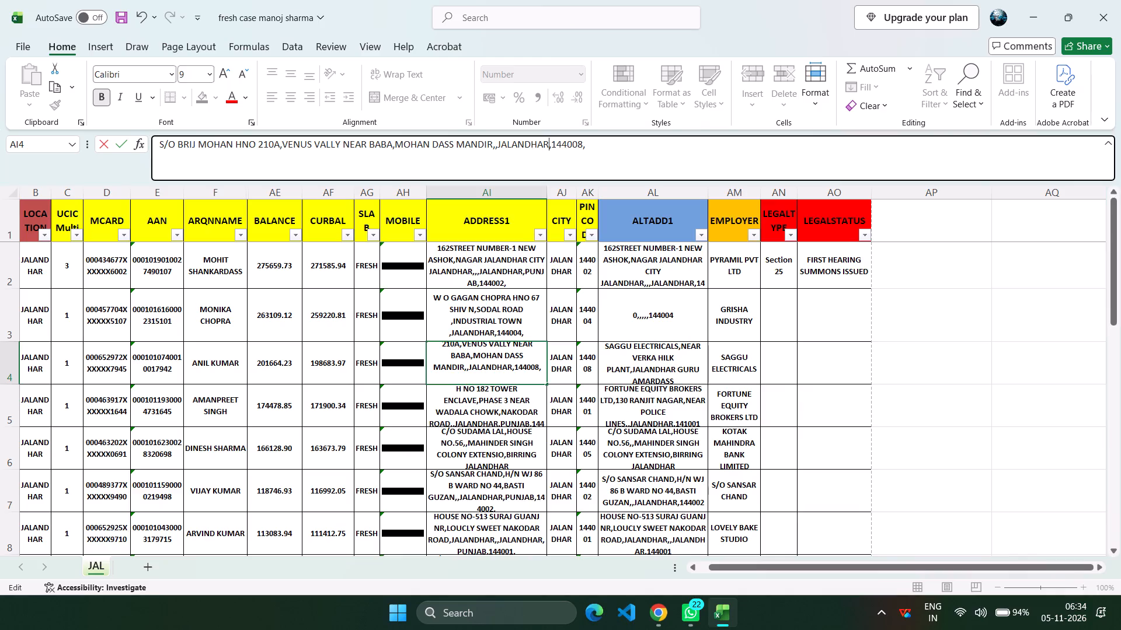
key("Return")
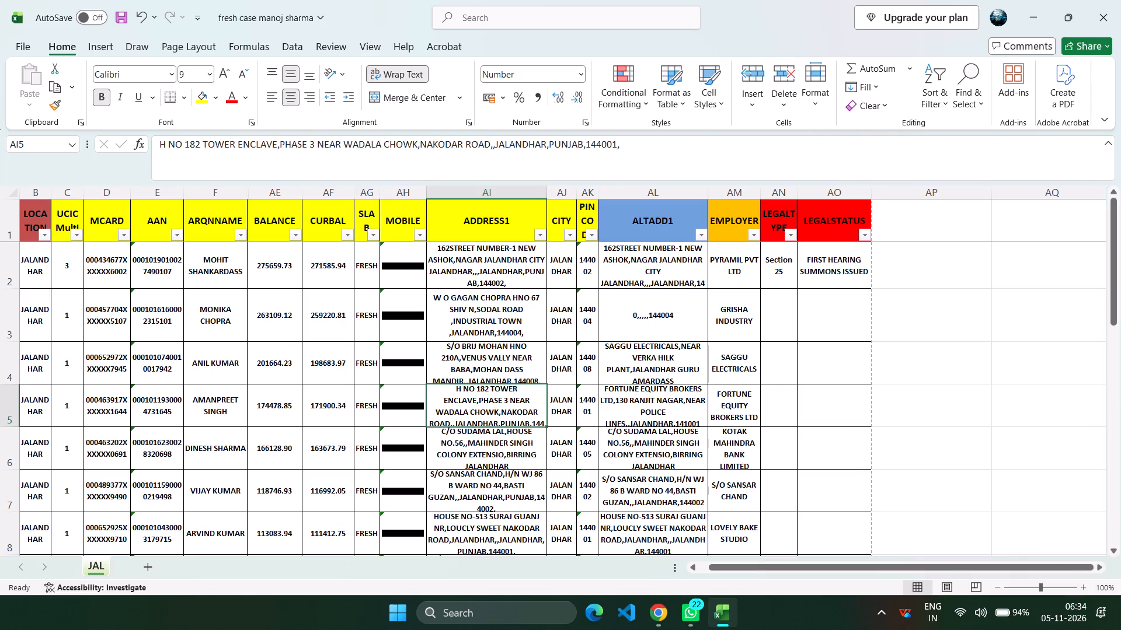
Increase the heights of rows 4 and 5 slightly so that more of their address text fits.
scroll(517, 338, "up", 2)
left_click(9, 383)
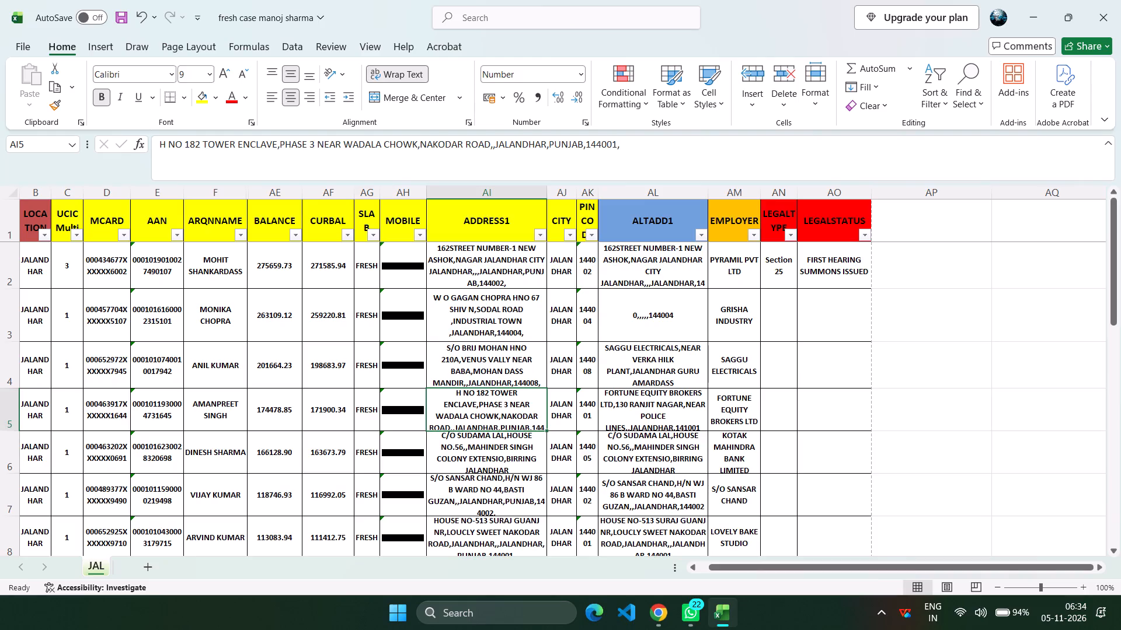
left_click_drag(12, 429, 12, 430)
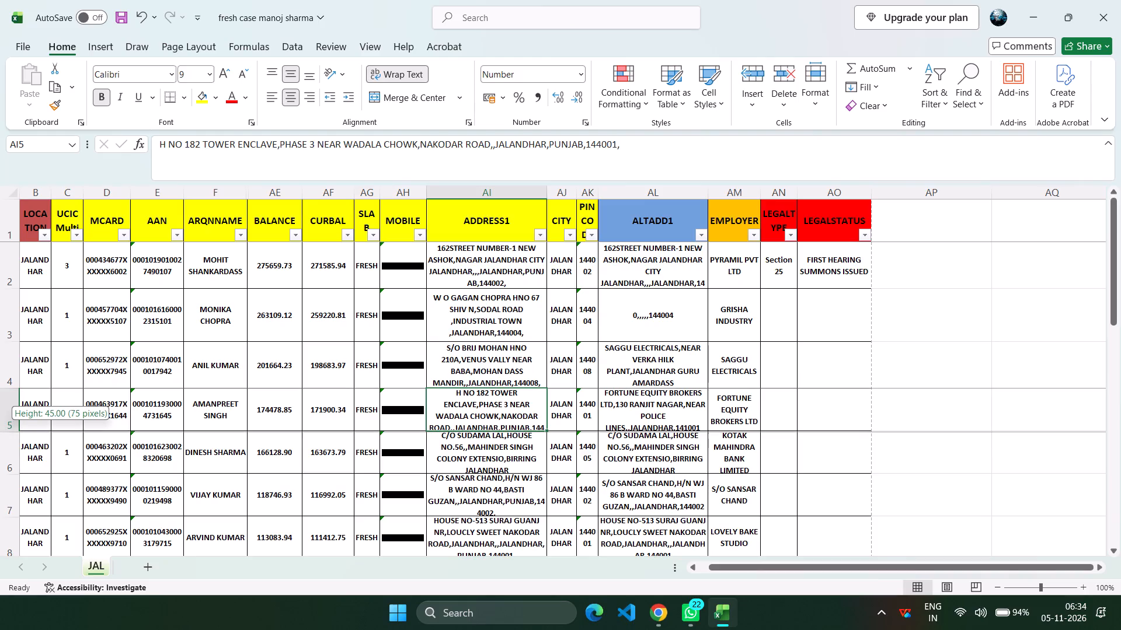
left_click_drag(12, 430, 12, 438)
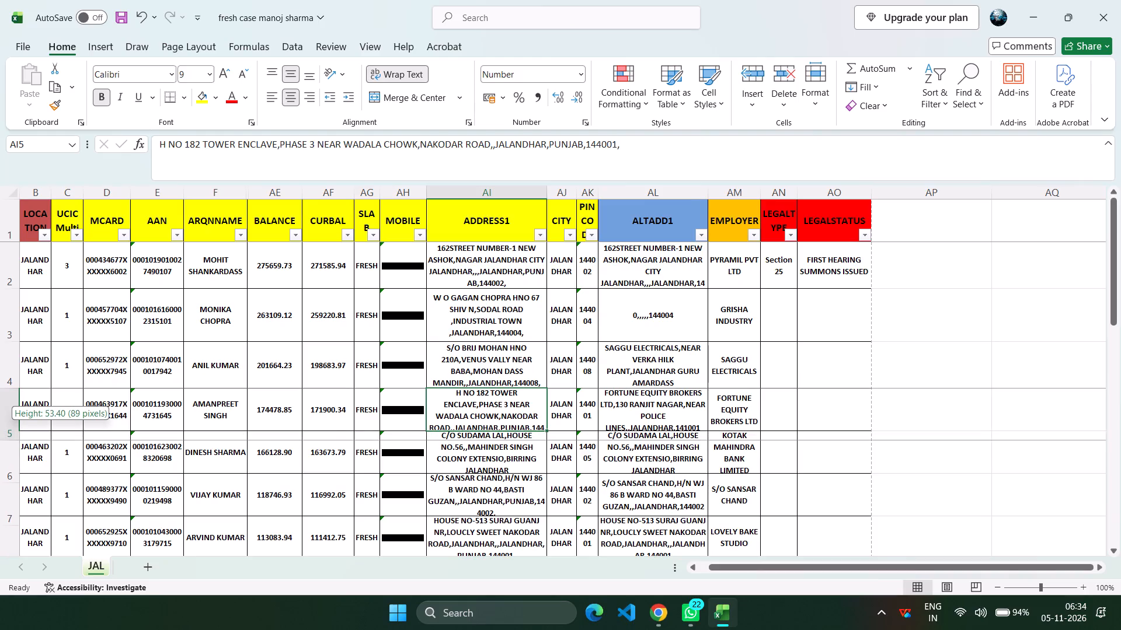
left_click_drag(12, 438, 13, 435)
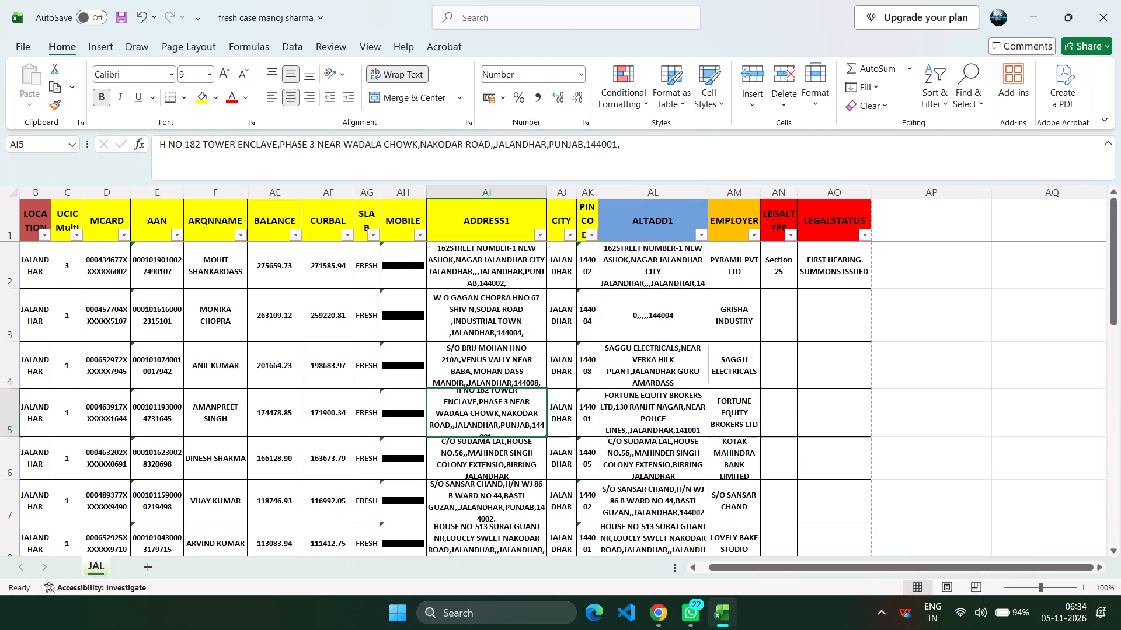
Delete PUNJAB and one adjoining comma from the ADDRESS1 entry in row 5.
left_click(495, 418)
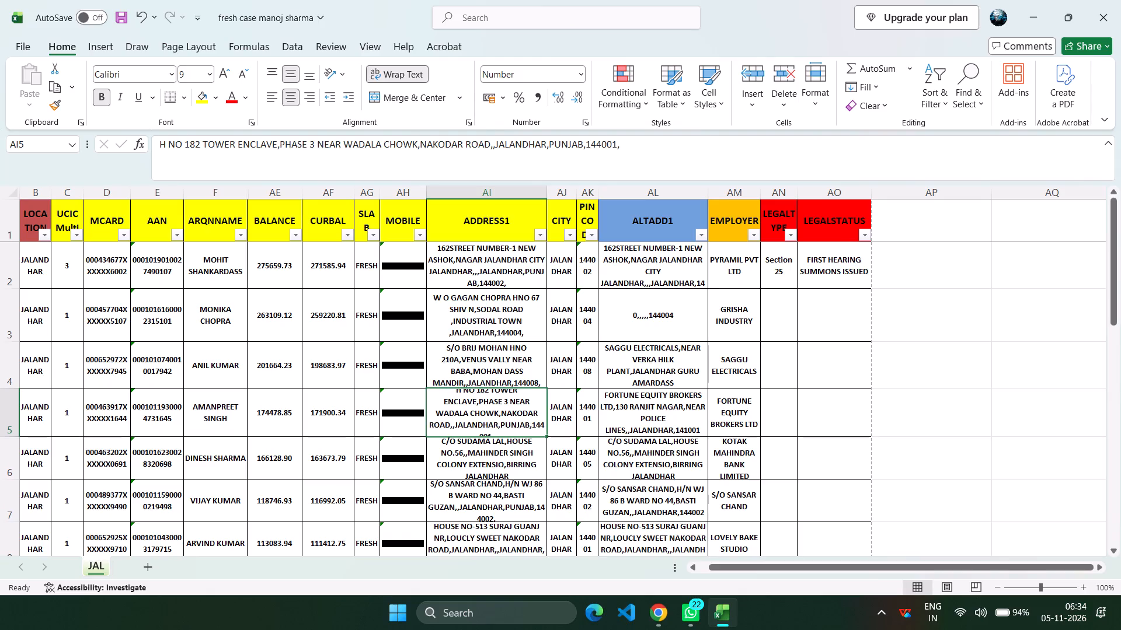
left_click(585, 143)
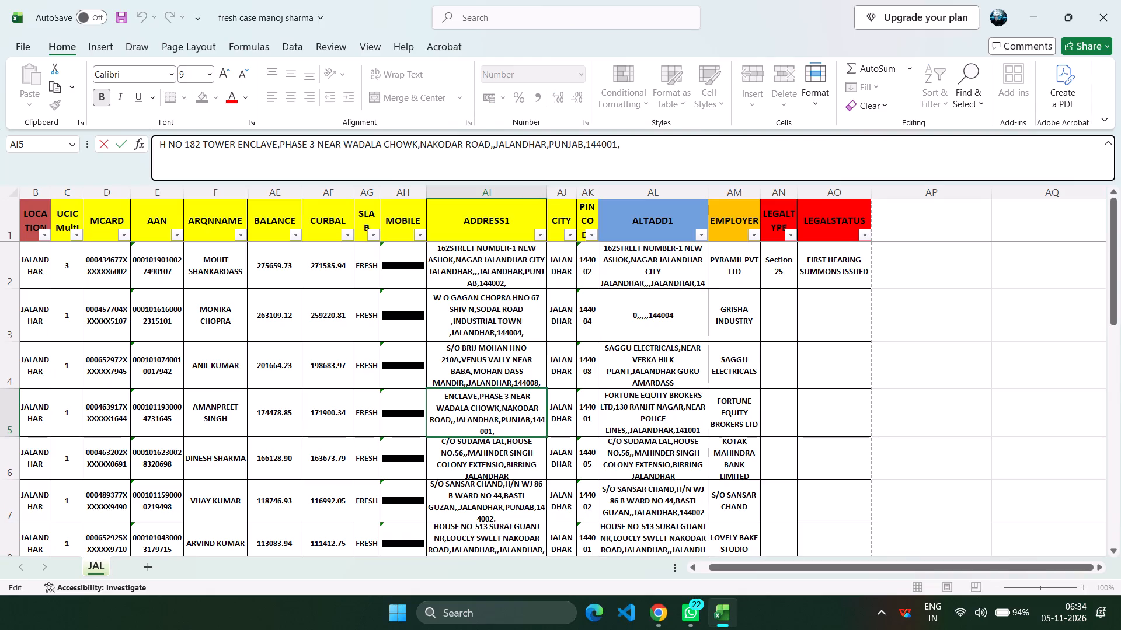
key("BackSpace")
key("BackSpace")
key("BackSpace")
key("BackSpace")
key("BackSpace")
key("BackSpace")
key("BackSpace")
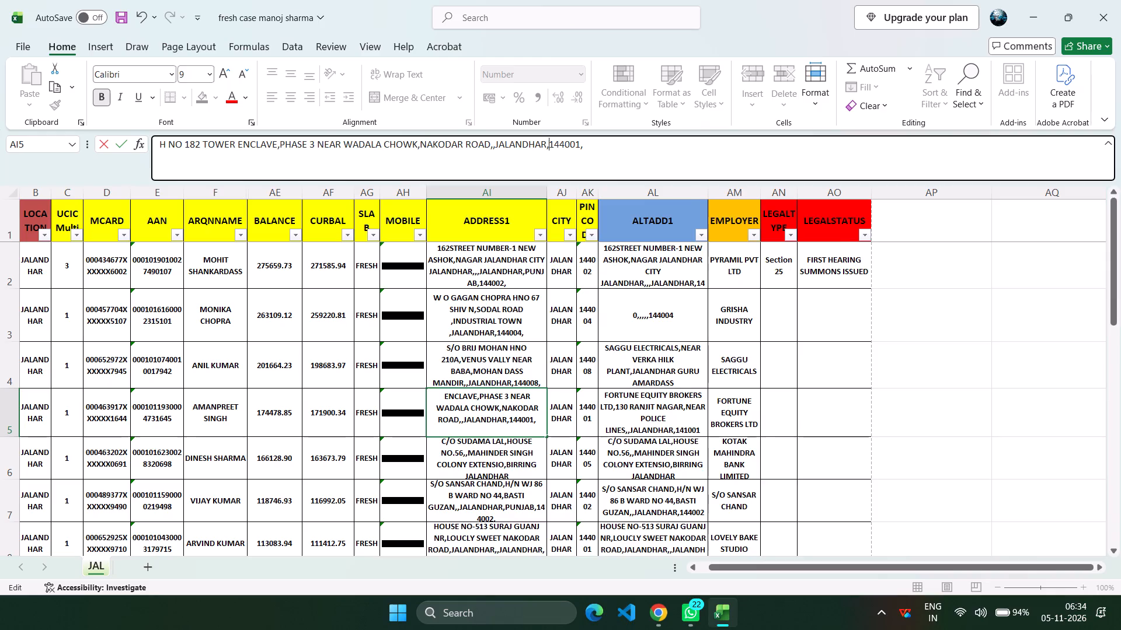
Delete the road name before JALANDHAR in the row 5 ADDRESS1 entry, leaving a single comma there, and commit the text.
key("Left")
key("Left")
key("Left")
key("Left")
key("Left")
key("Left")
key("Left")
key("Left")
key("Left")
key("Left")
key("Left")
key("Left")
key("Right")
key("BackSpace")
key("BackSpace")
key("BackSpace")
key("BackSpace")
key("BackSpace")
key("BackSpace")
key("BackSpace")
key("BackSpace")
key("BackSpace")
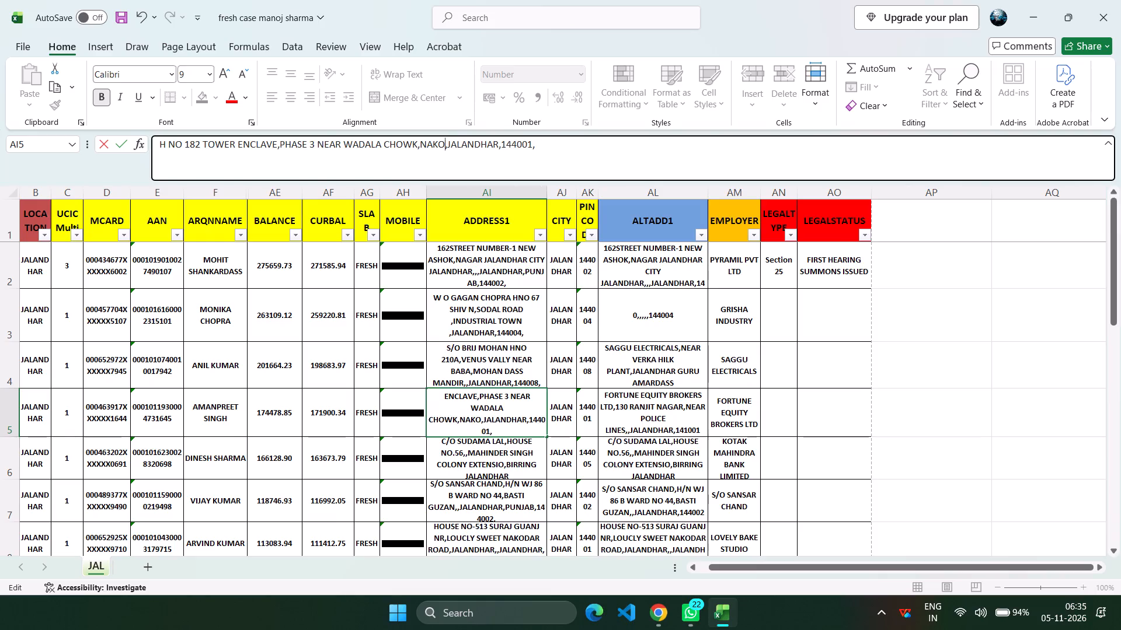
key("BackSpace")
key("BackSpace")
key("BackSpace")
key("BackSpace")
key("BackSpace")
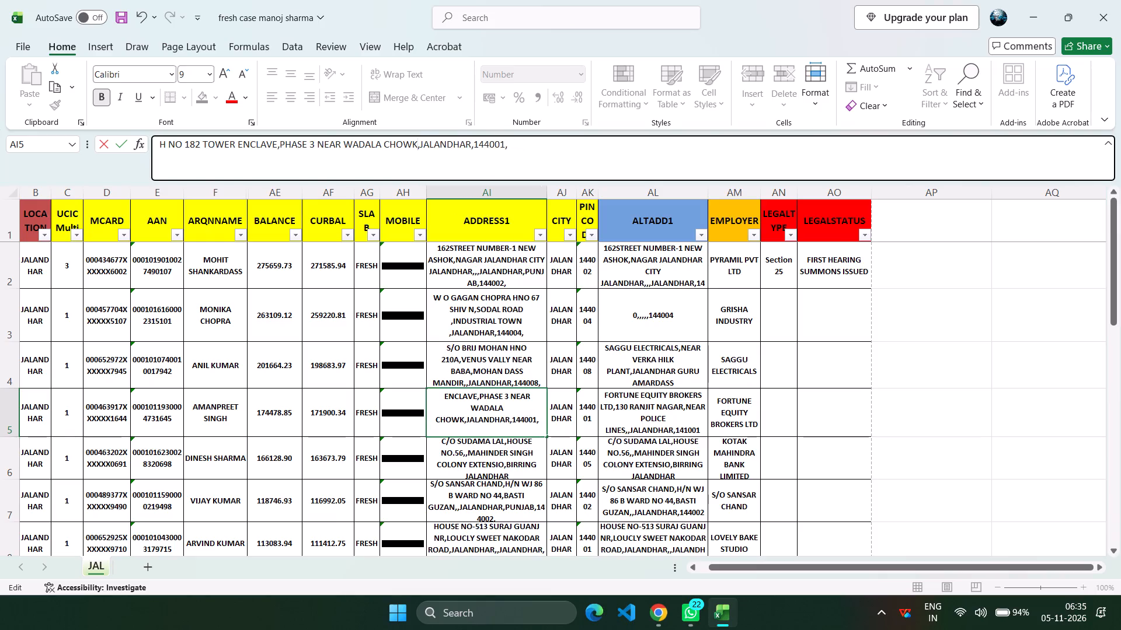
key("Return")
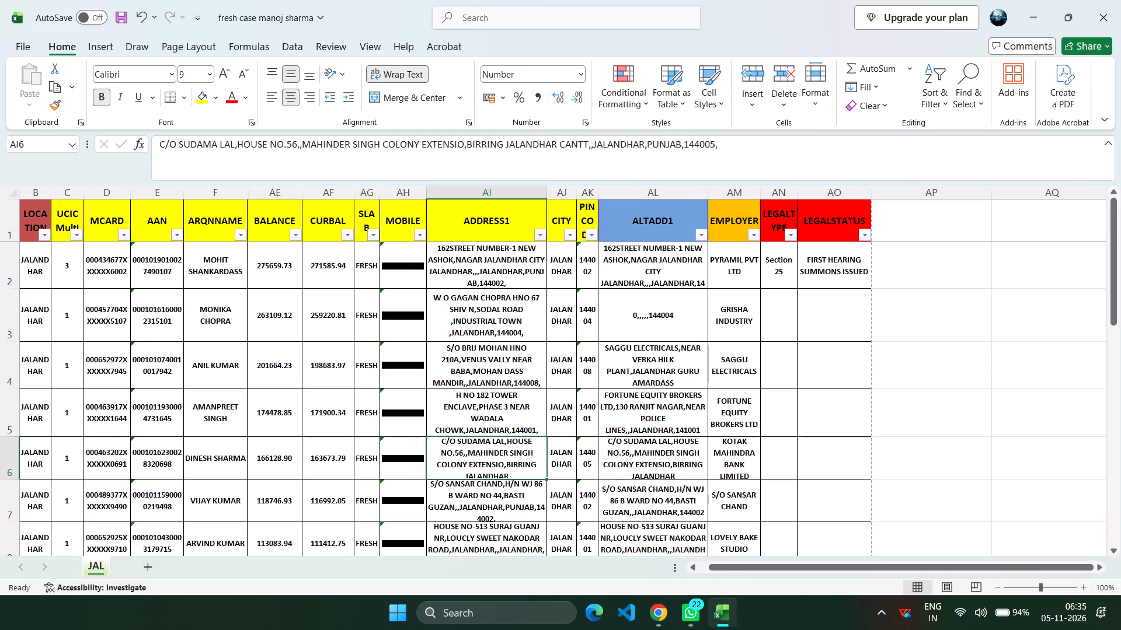
Increase the height of row 7 slightly so that its full address text fits.
scroll(381, 453, "down", 1)
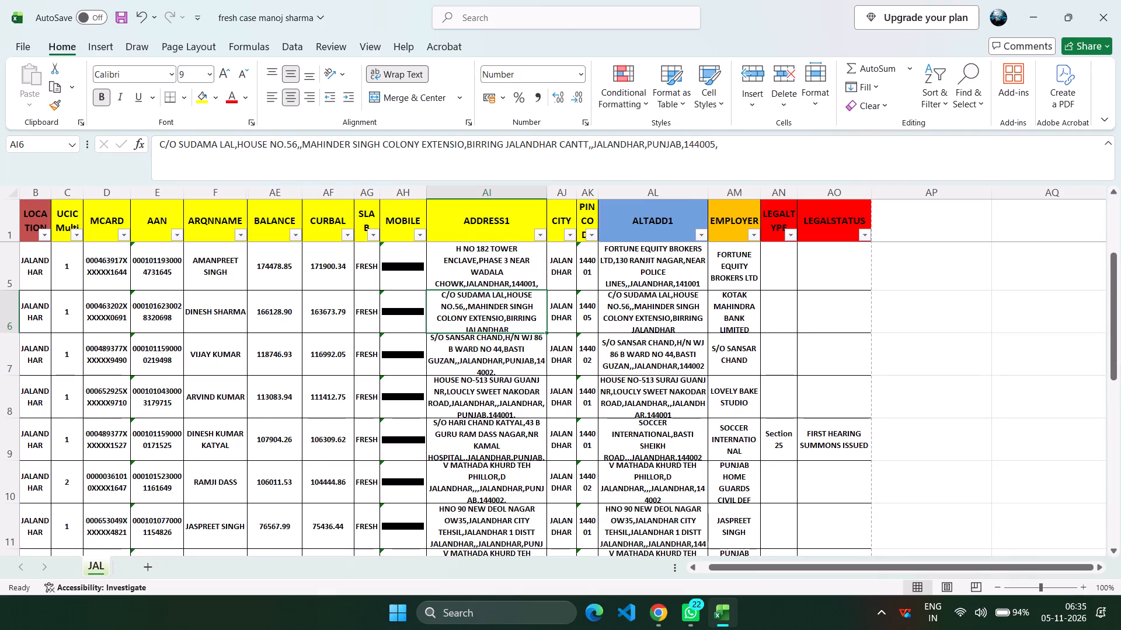
left_click_drag(10, 374, 11, 377)
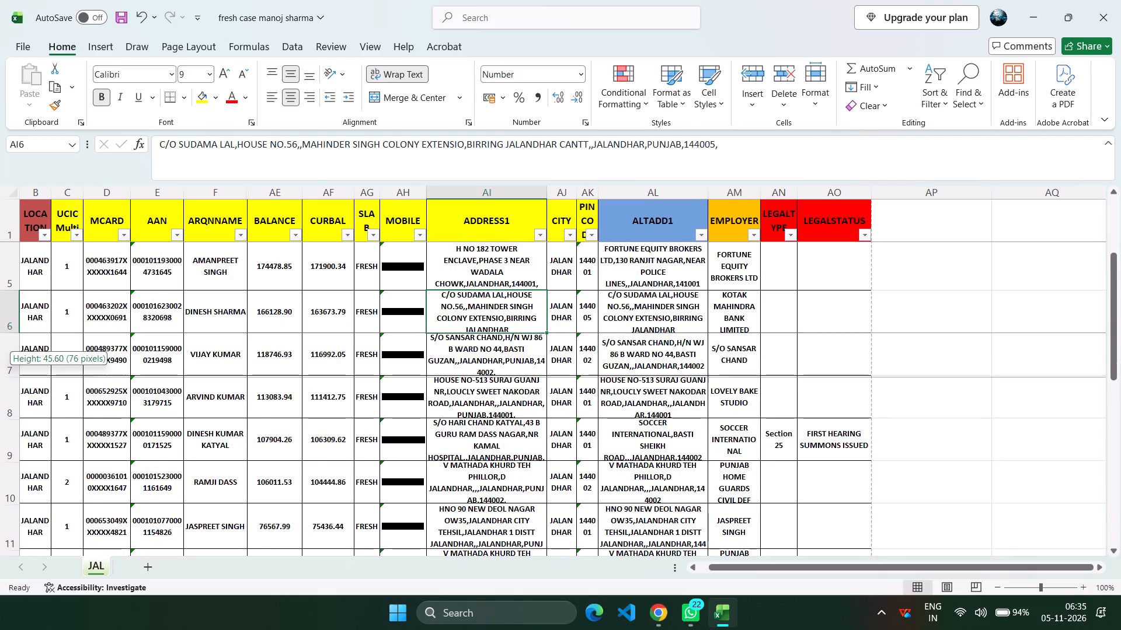
left_click_drag(11, 377, 17, 380)
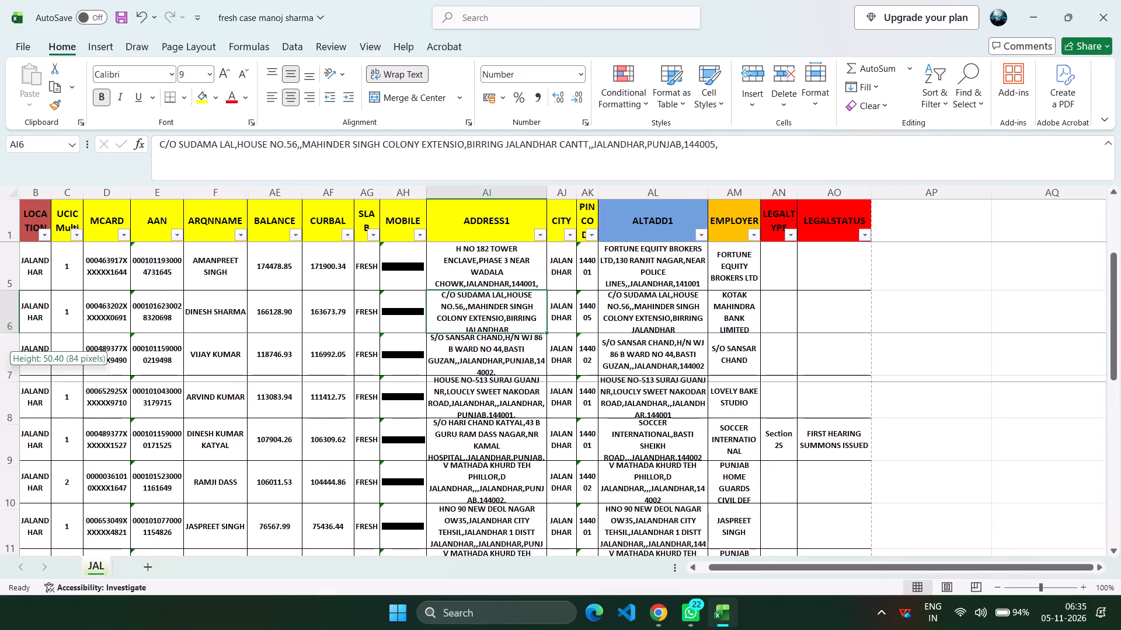
left_click_drag(17, 380, 17, 378)
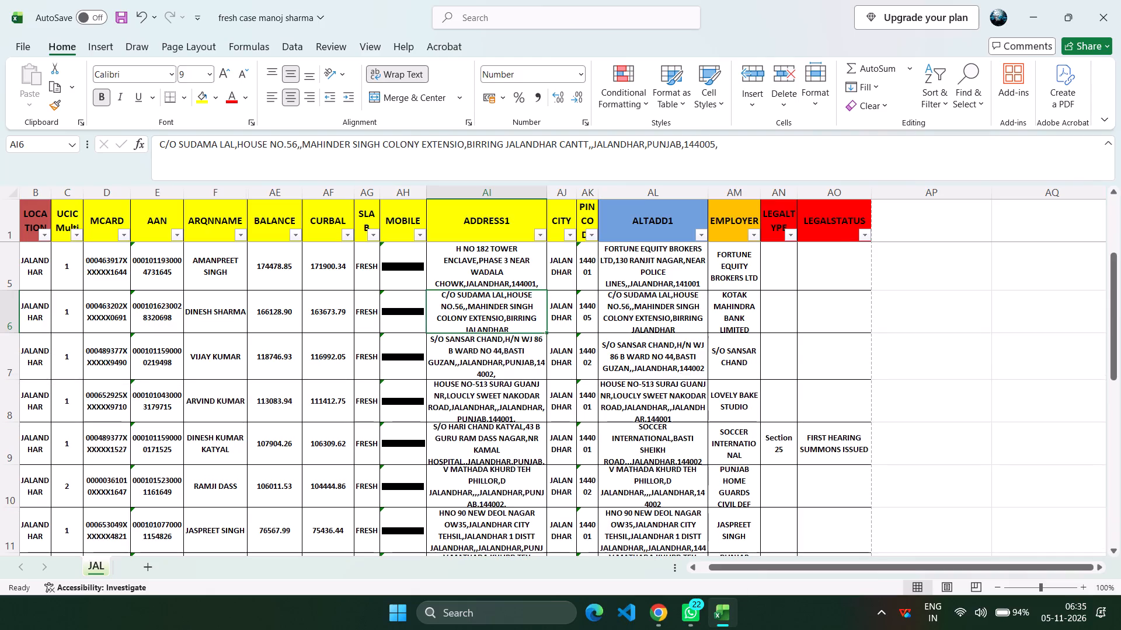
Delete PUNJAB and its preceding comma from the ADDRESS1 entry in row 7 and commit the text.
left_click(464, 369)
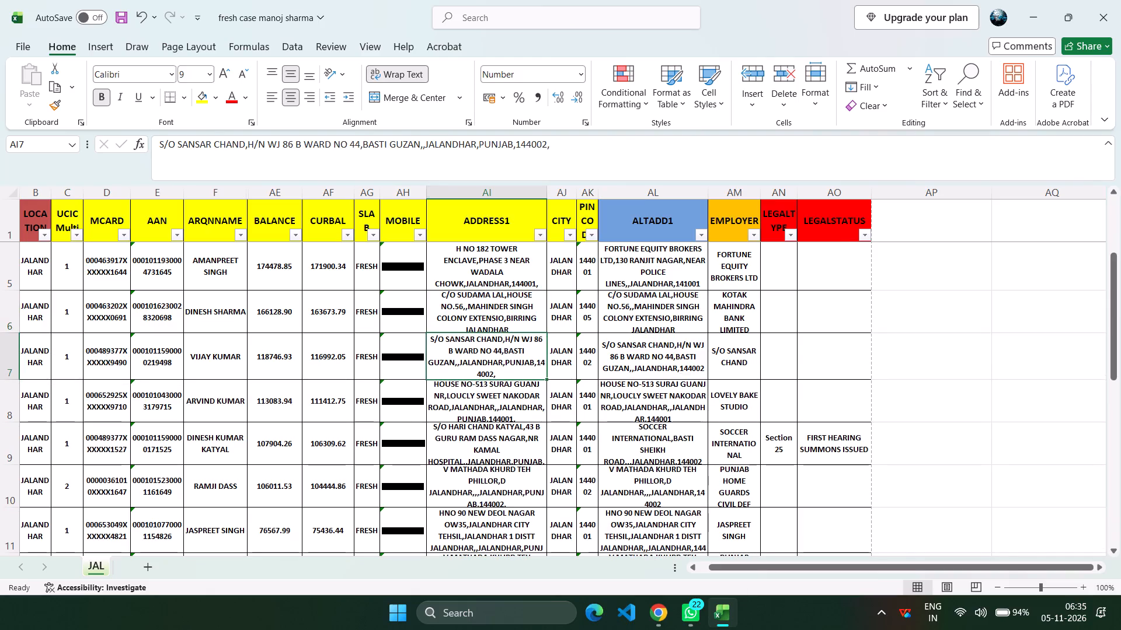
left_click(513, 149)
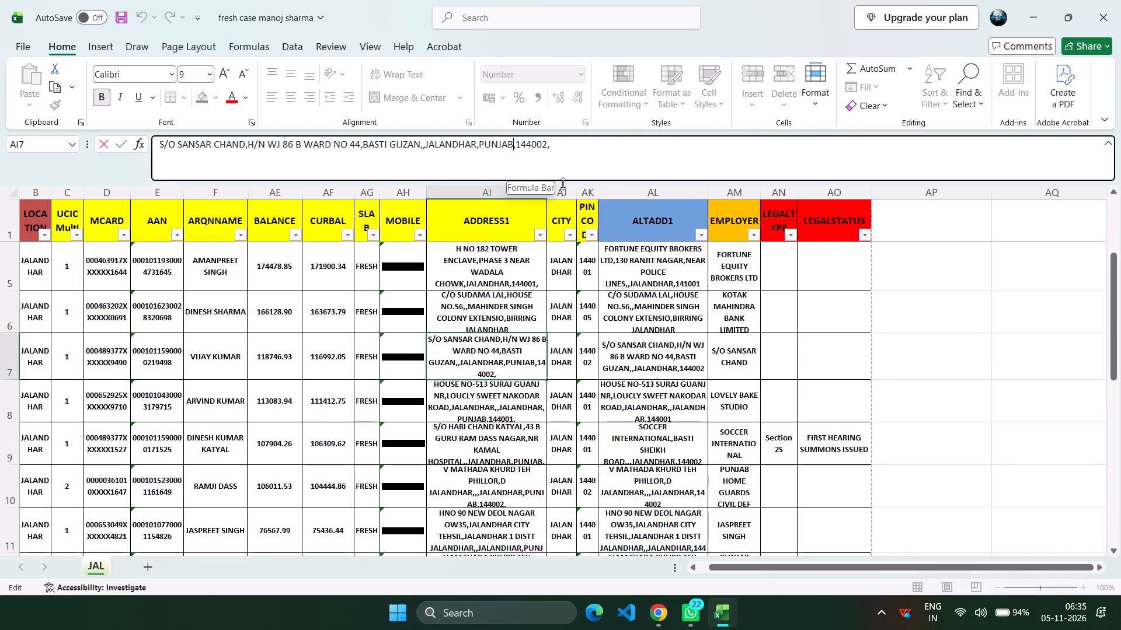
key("BackSpace")
key("BackSpace")
key("BackSpace")
key("BackSpace")
key("BackSpace")
key("BackSpace")
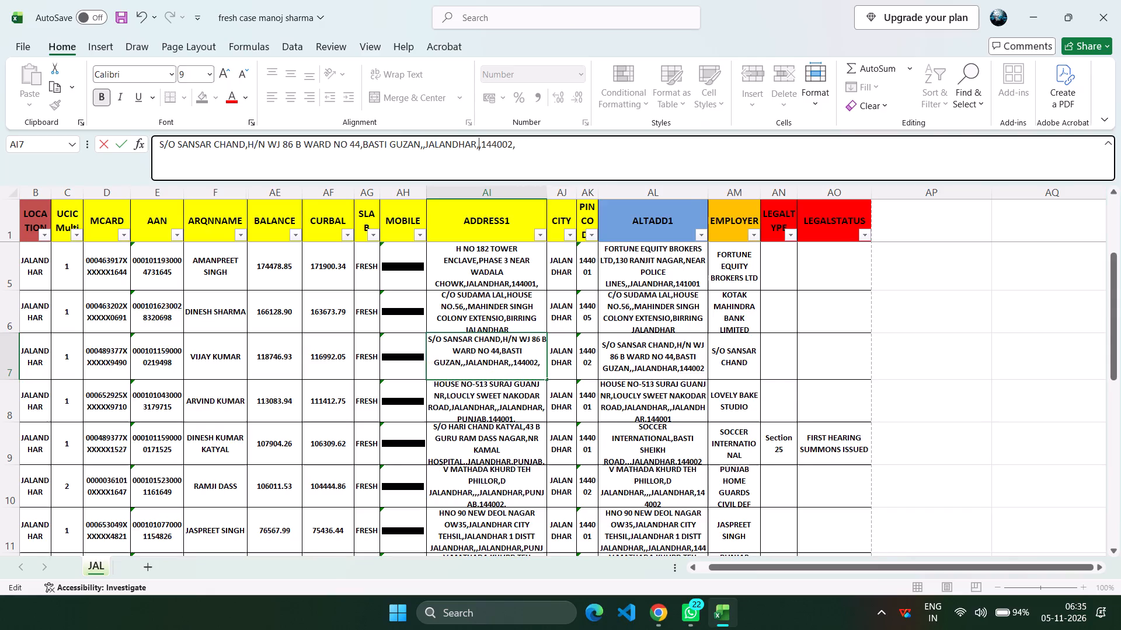
key("BackSpace")
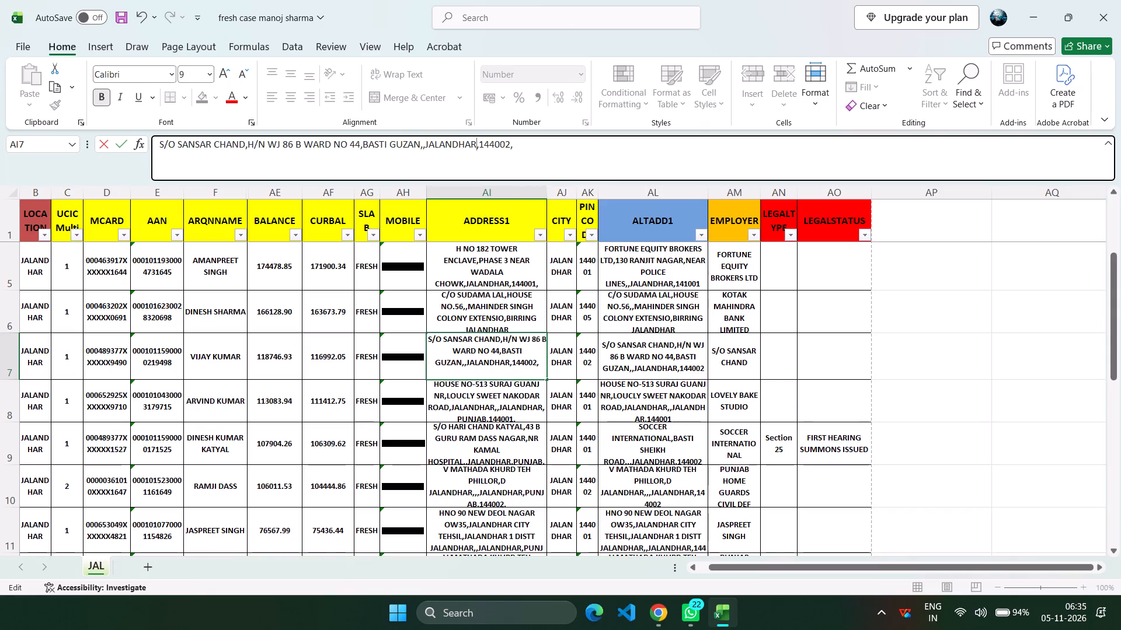
key("Return")
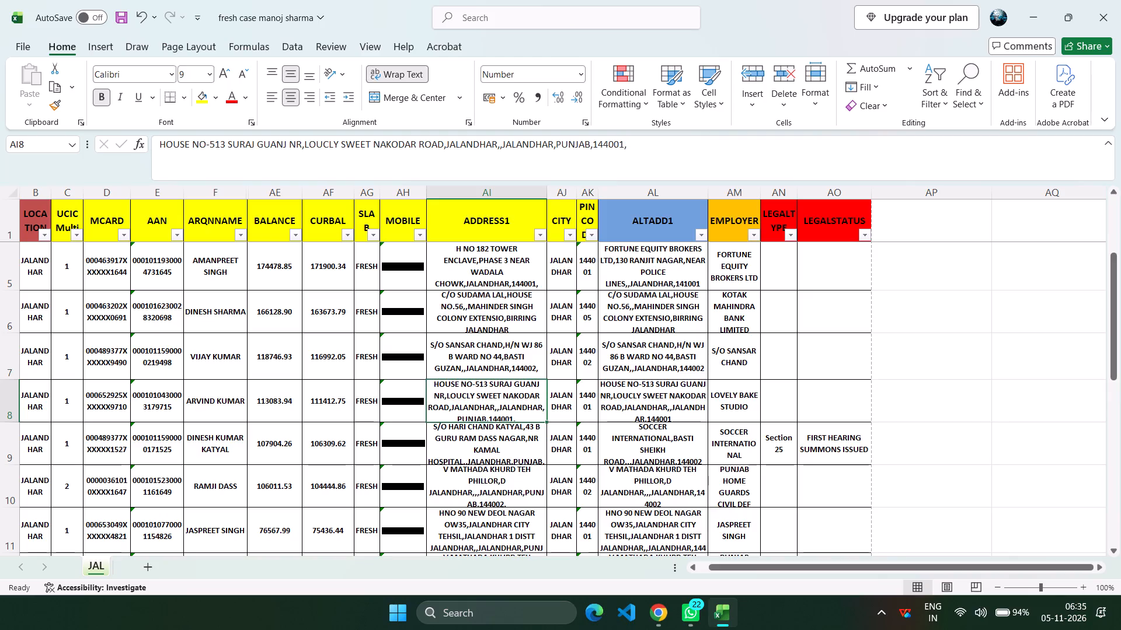
Delete PUNJAB, the repeated JALANDHAR and their surplus commas from the ADDRESS1 entry in row 8.
left_click(490, 400)
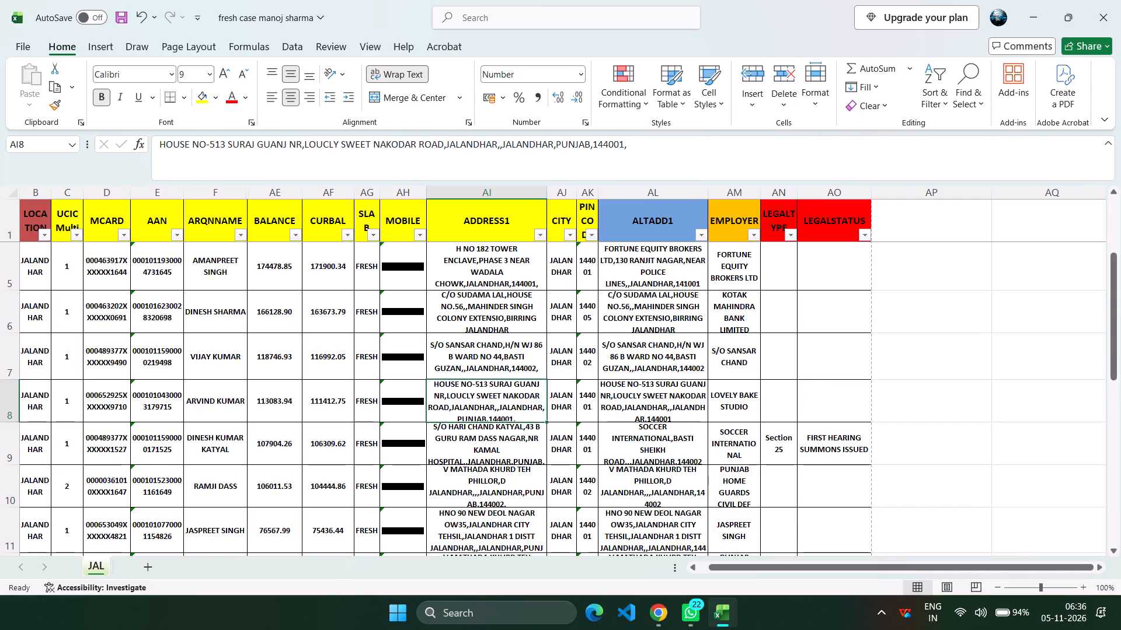
left_click(588, 143)
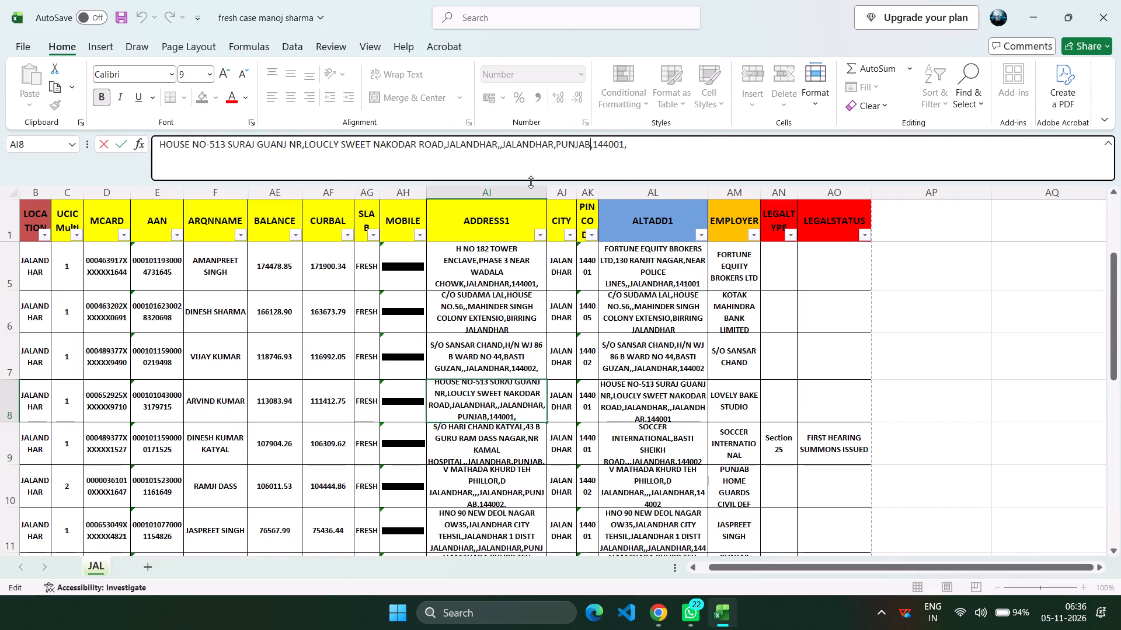
key("BackSpace")
key("BackSpace")
key("BackSpace")
key("BackSpace")
key("BackSpace")
key("BackSpace")
key("BackSpace")
key("BackSpace")
key("BackSpace")
key("BackSpace")
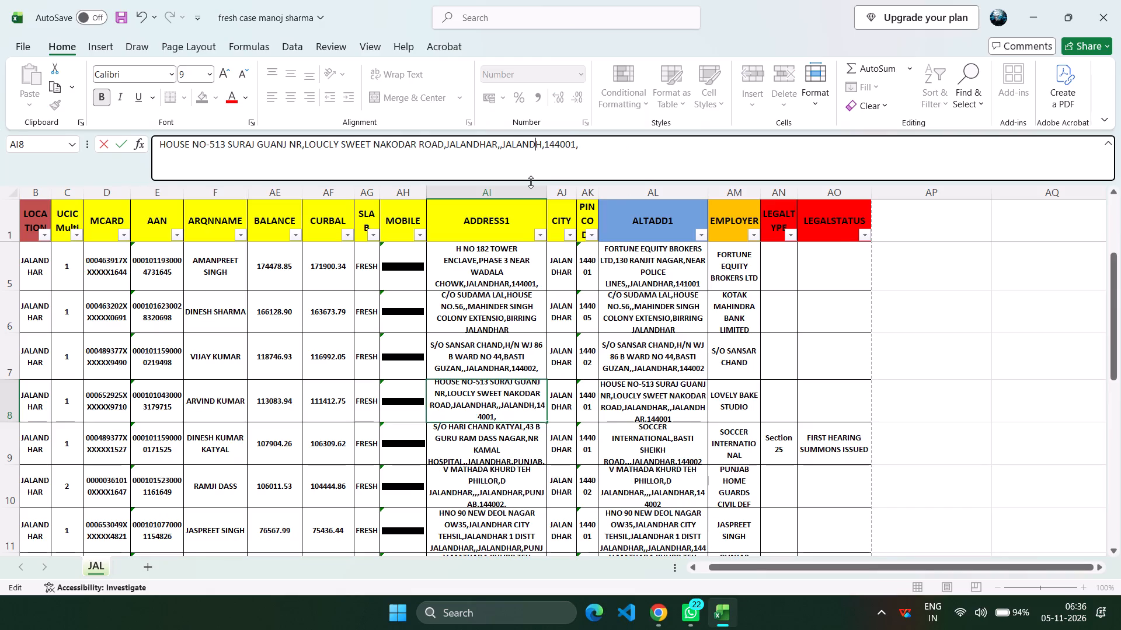
key("BackSpace")
key("BackSpace")
key("BackSpace")
key("BackSpace")
key("BackSpace")
key("BackSpace")
key("BackSpace")
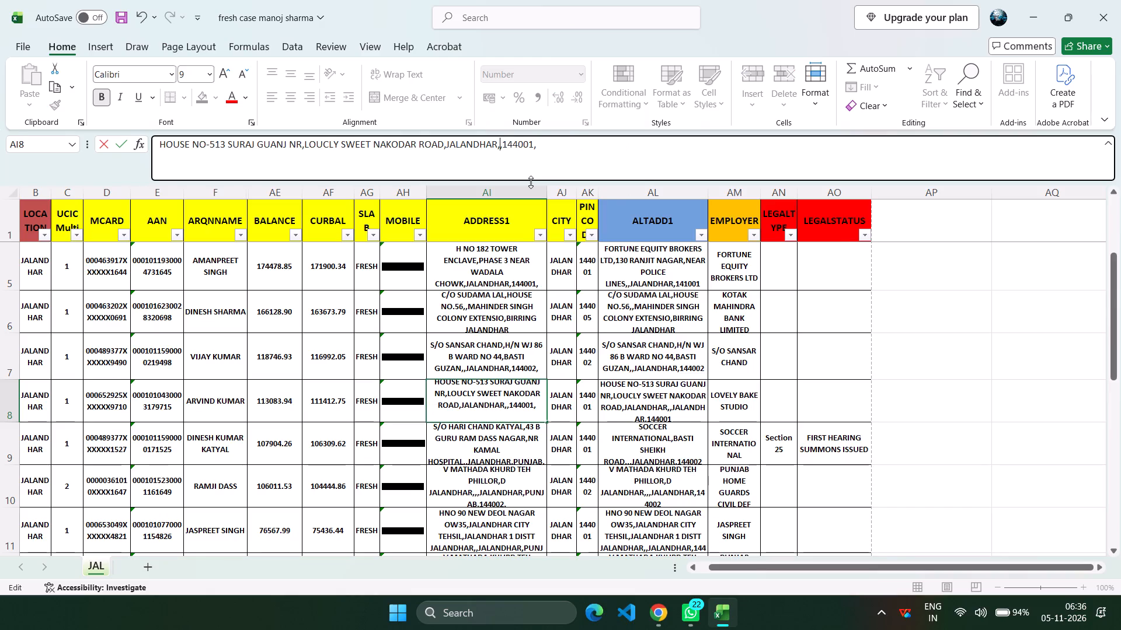
key("BackSpace")
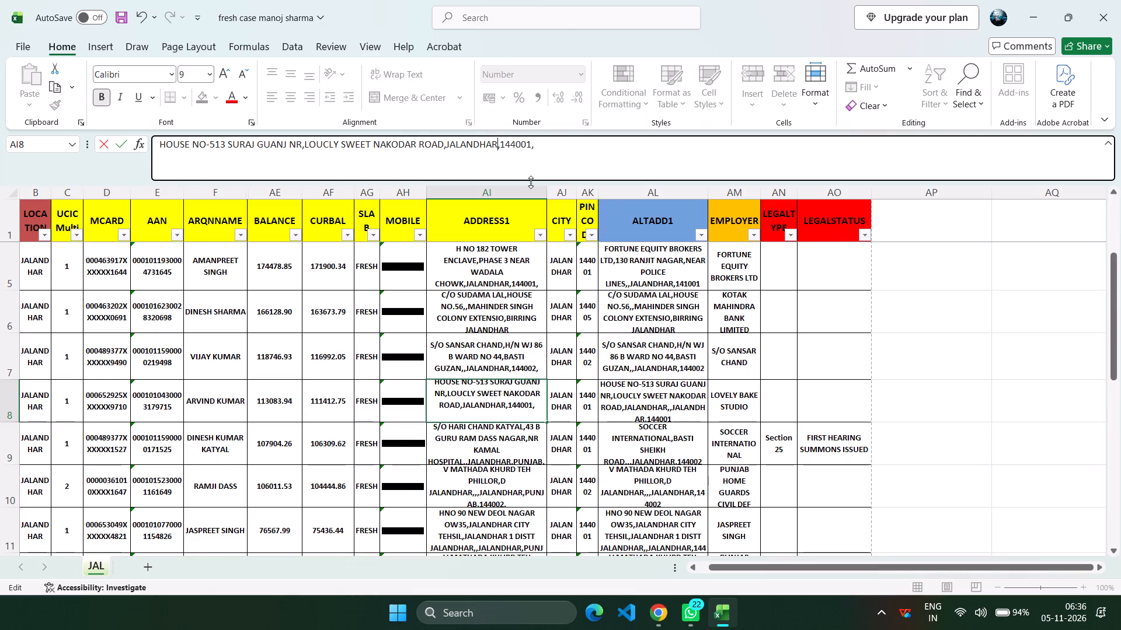
Correct the misspelled word LOUCLY to LOVELY in the row 8 ADDRESS1 entry and commit the text.
key("Left")
key("Left")
key("Left")
key("Left")
key("Left")
key("Left")
key("Left")
key("Left")
key("Left")
key("Left")
key("Left")
key("Left")
key("Left")
key("Left")
key("Left")
key("Left")
key("Left")
key("Left")
key("Left")
key("Left")
key("Left")
key("Left")
key("Left")
key("Left")
key("Left")
key("Left")
key("Left")
key("Left")
key("Left")
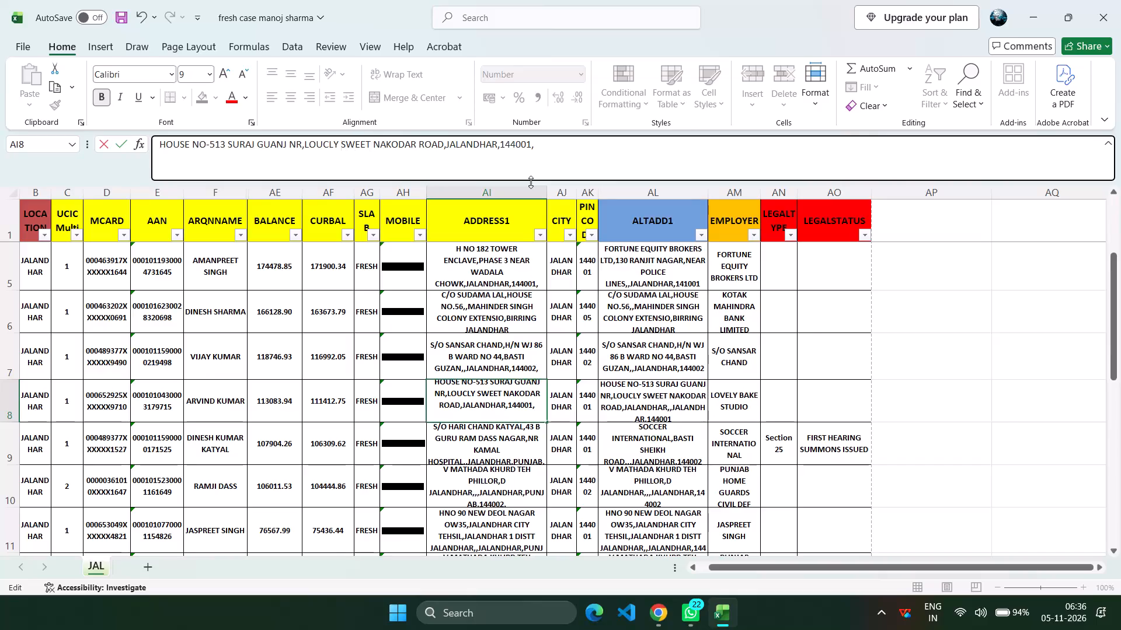
key("Left")
key("Left")
key("Left")
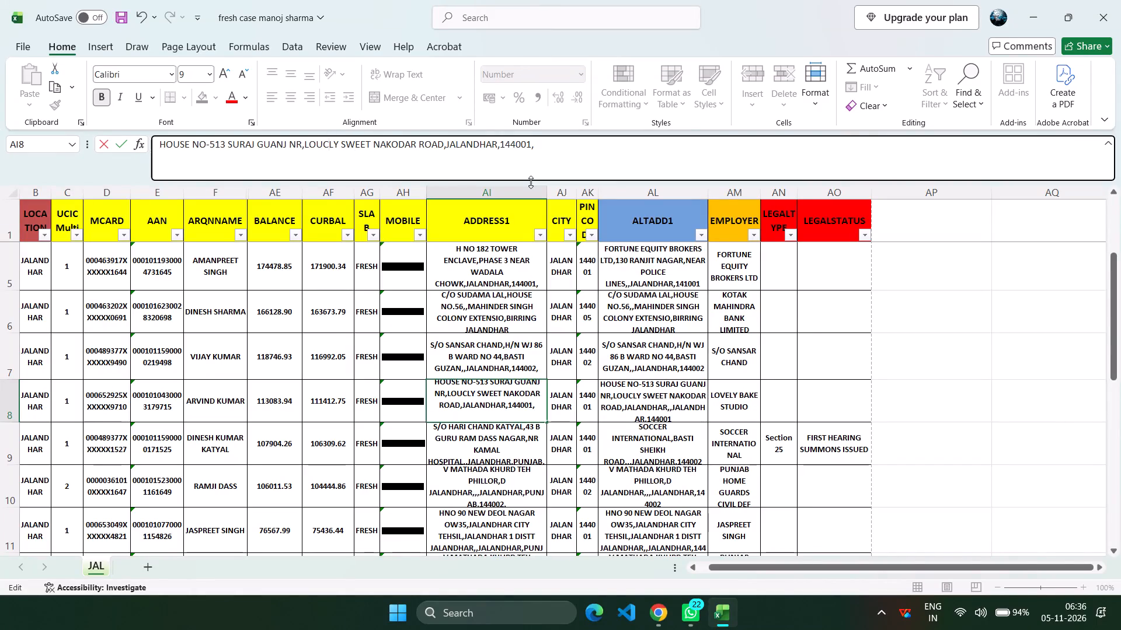
key("BackSpace")
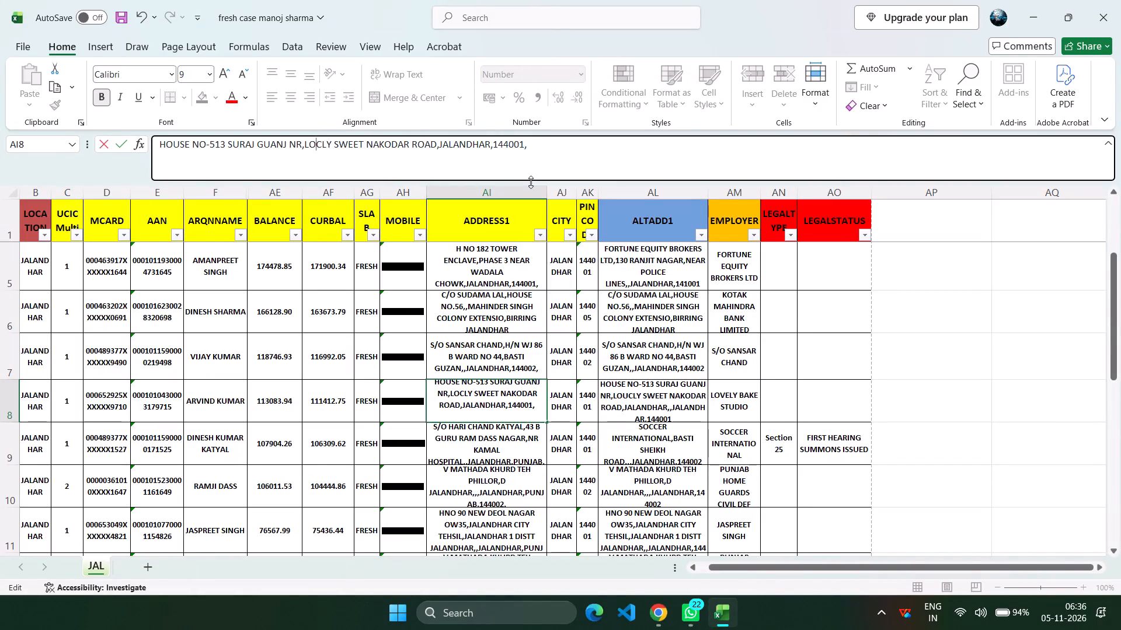
key("v")
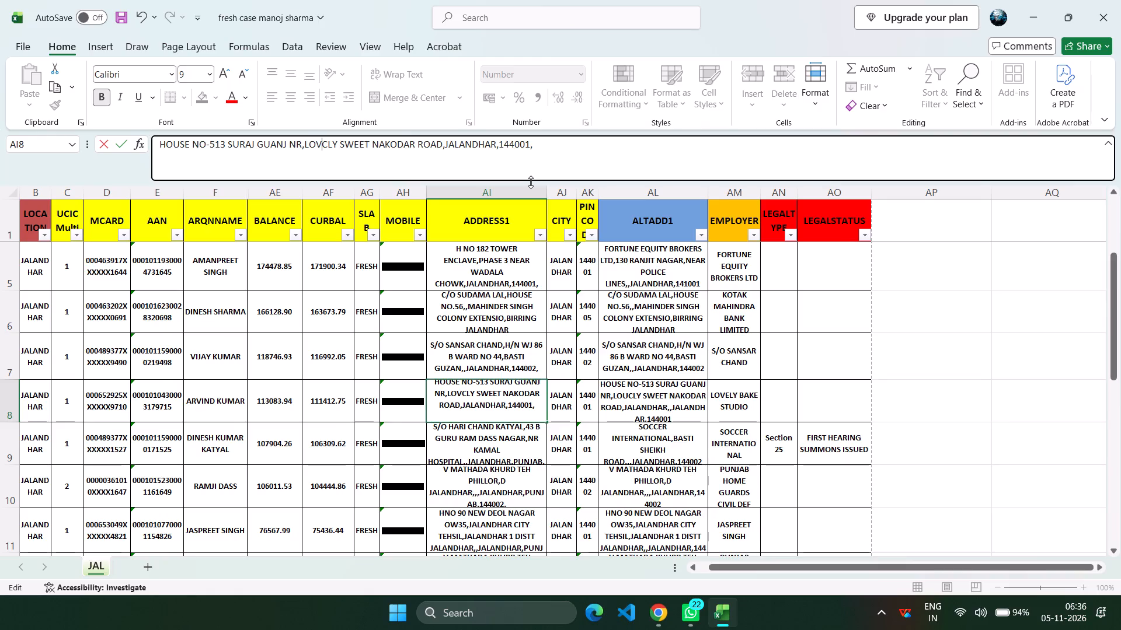
key("Right")
key("BackSpace")
key("e")
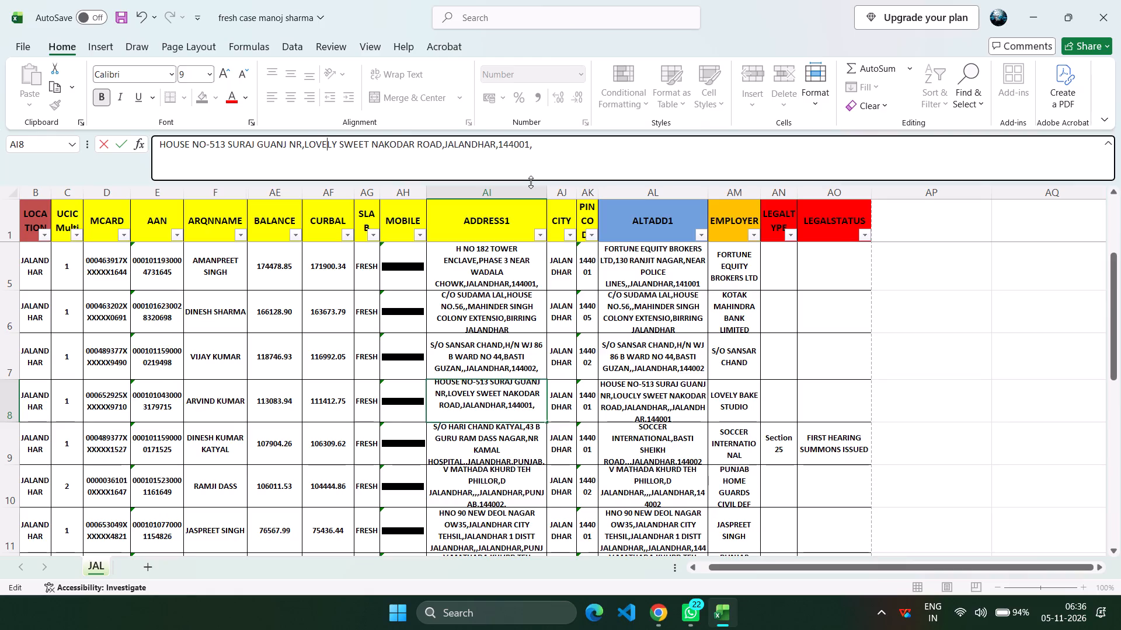
key("Return")
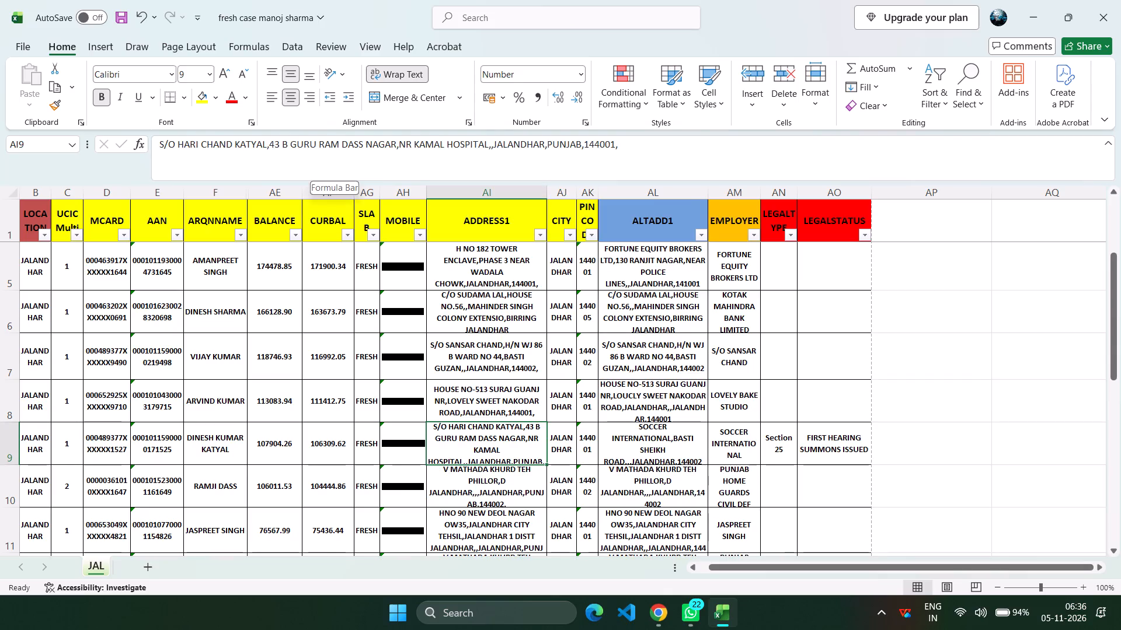
Correct GUANJ to GANJ in the ADDRESS1 entry in row 8 and commit the text.
left_click(485, 405)
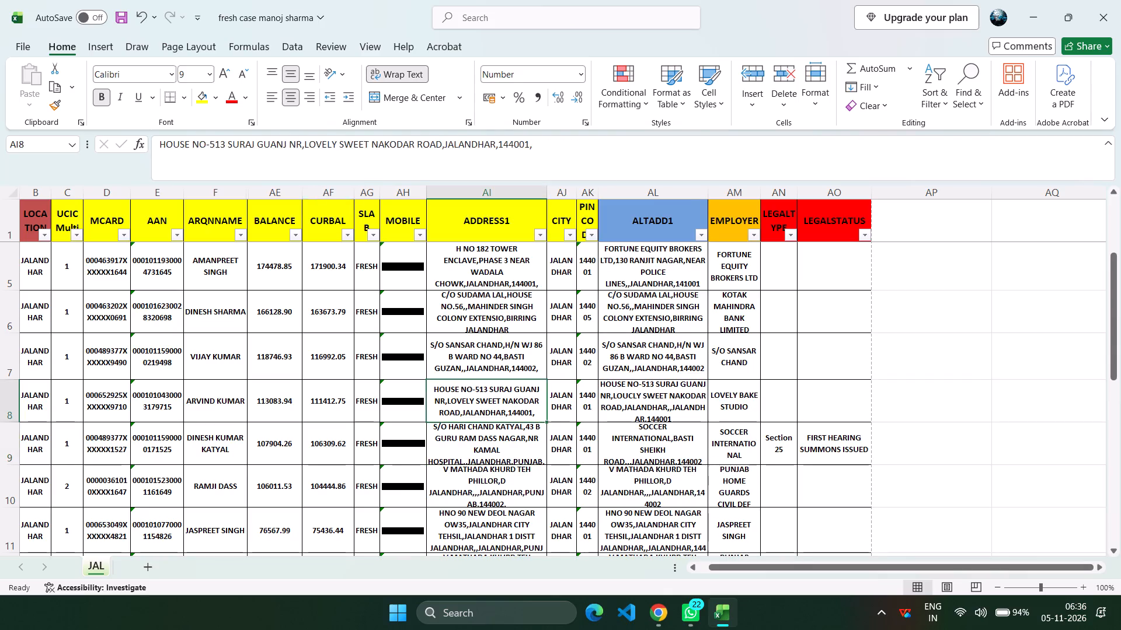
left_click(277, 142)
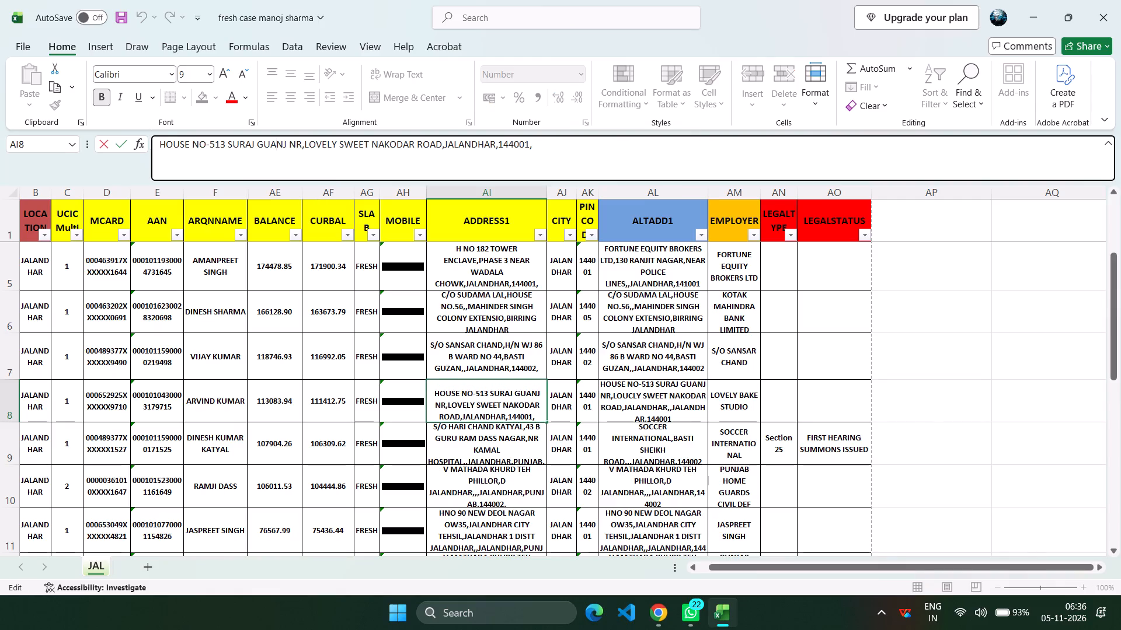
key("Left")
key("BackSpace")
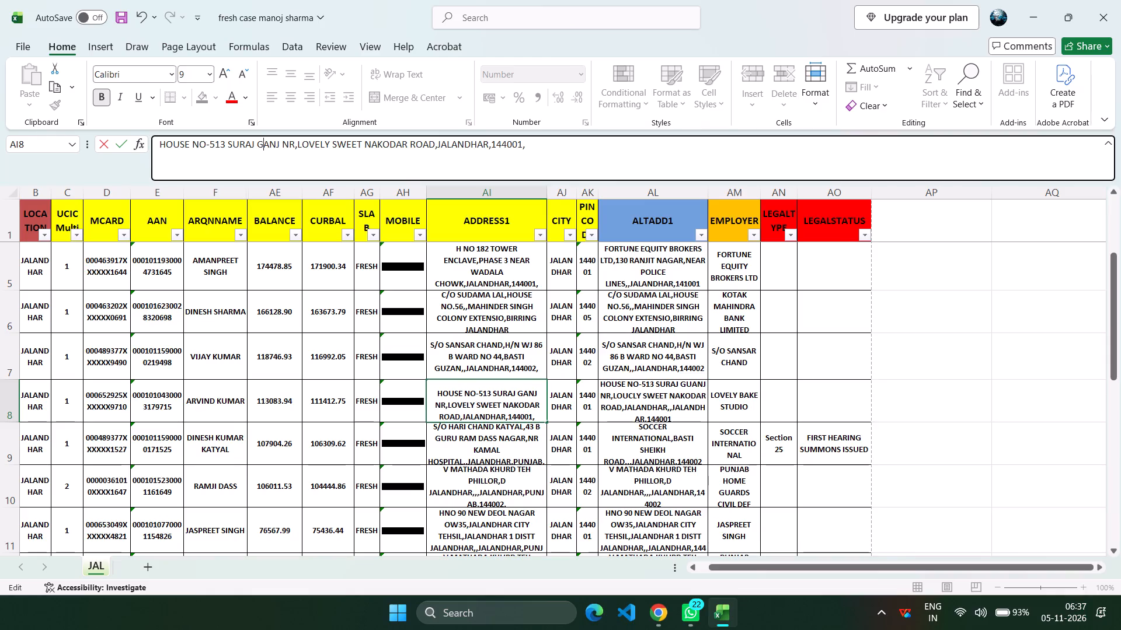
key("Return")
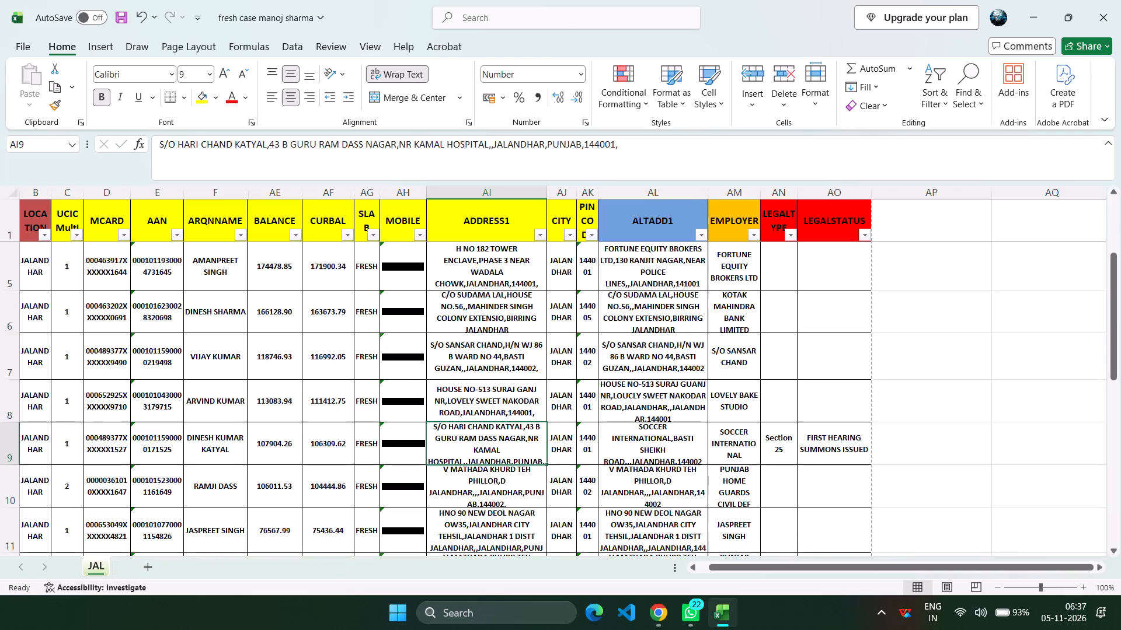
Delete PUNJAB and its preceding comma from the ADDRESS1 entry in row 9, keep JALANDHAR complete, and commit the text.
left_click(579, 145)
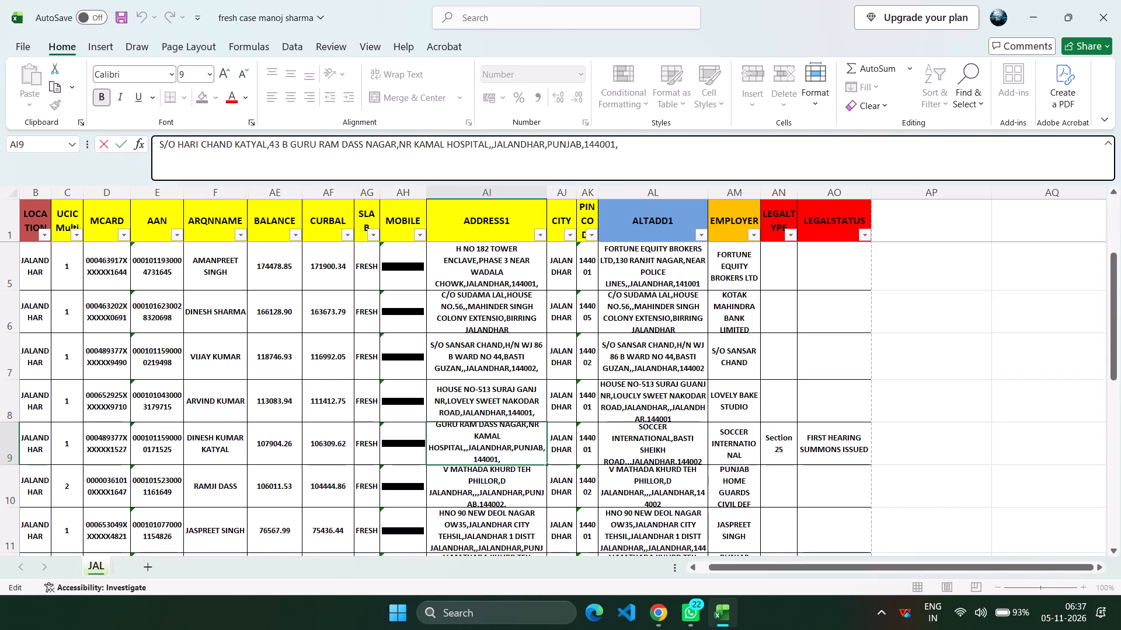
key("Right")
key("BackSpace")
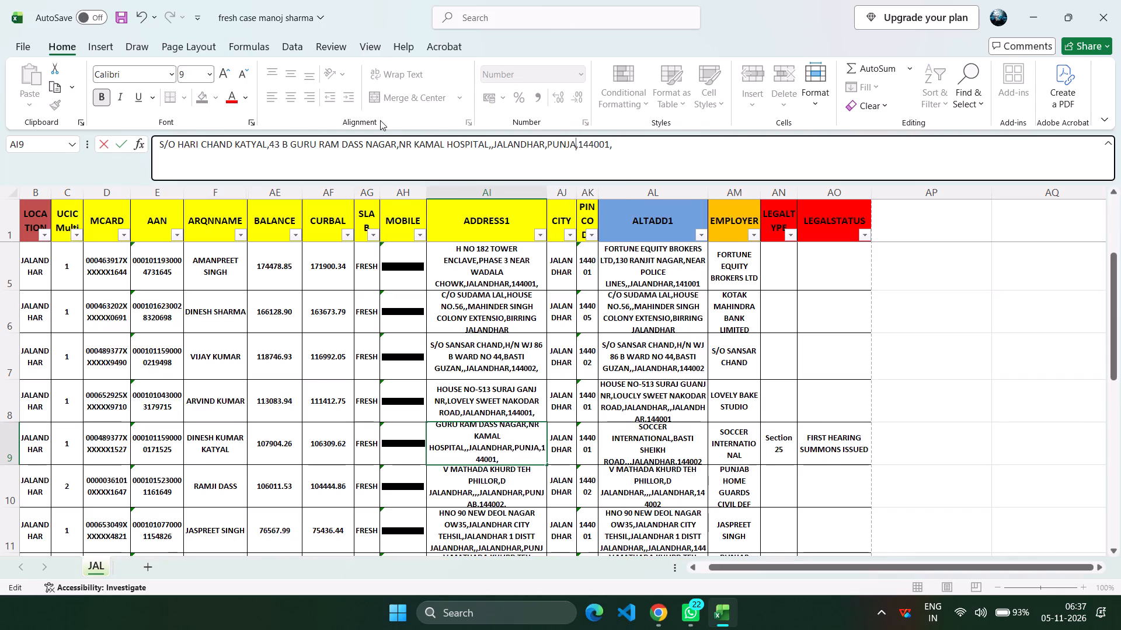
key("BackSpace")
key("BackSpace")
key("BackSpace")
key("BackSpace")
key("BackSpace")
key("BackSpace")
key("BackSpace")
key("BackSpace")
key("BackSpace")
key("BackSpace")
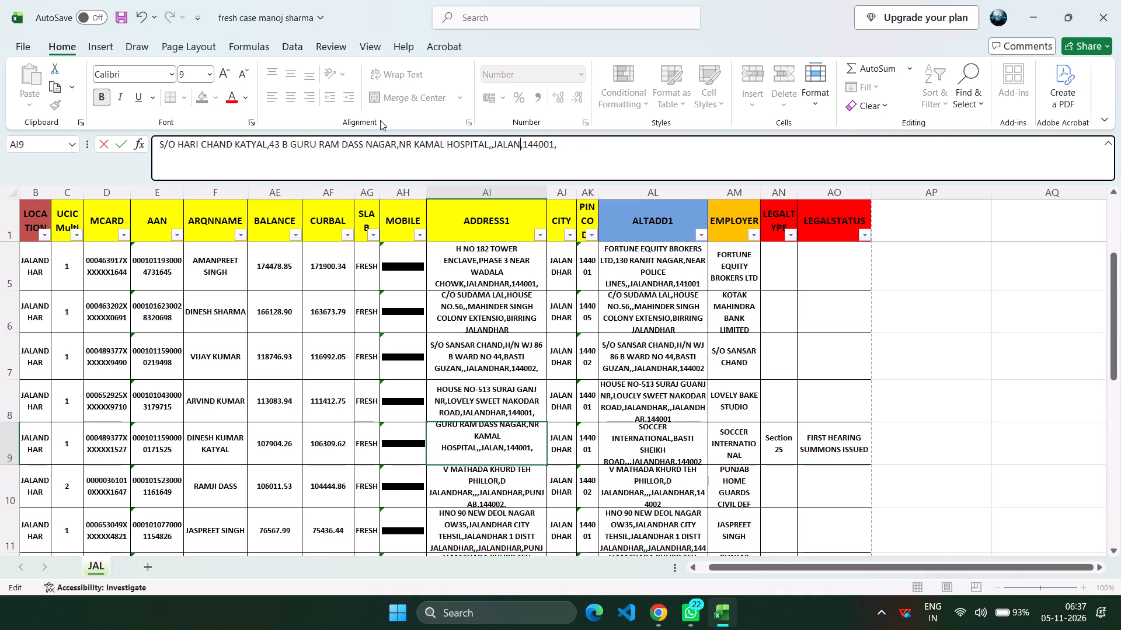
left_click(380, 120)
type("DHAR")
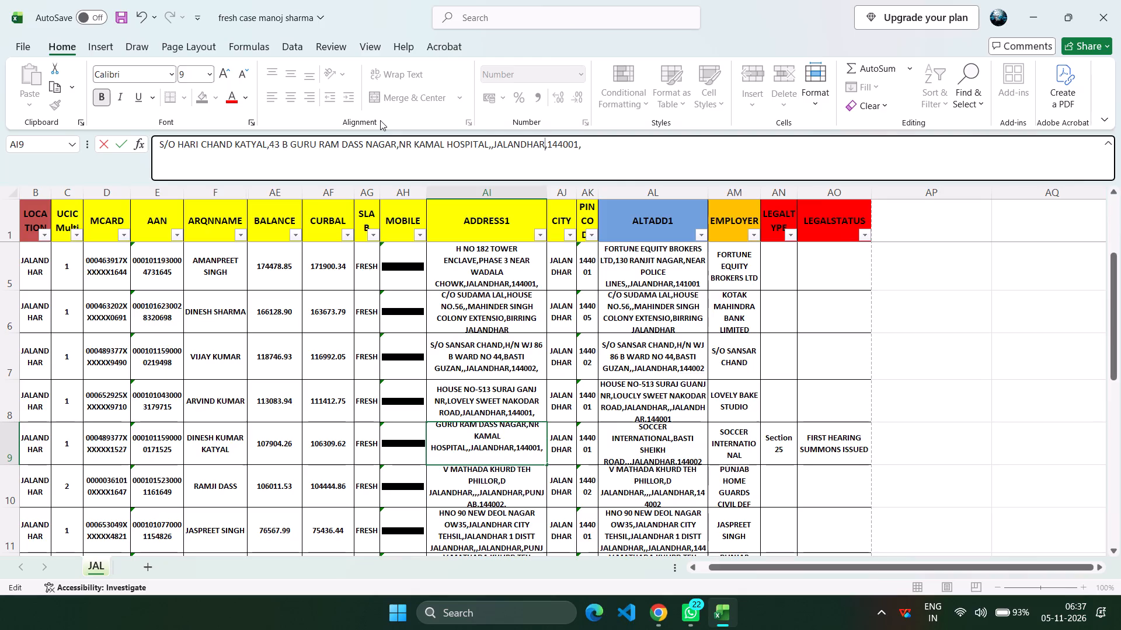
key("Return")
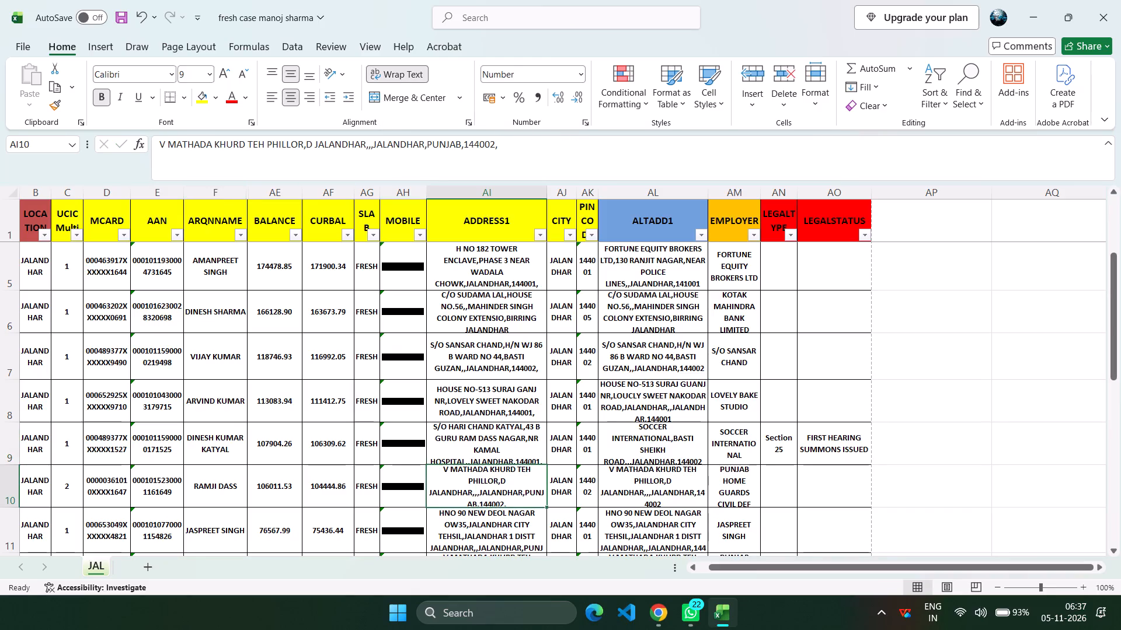
Replace the two surplus commas before the second JALANDHAR in the row 10 ADDRESS1 entry with a space and commit it.
left_click(374, 144)
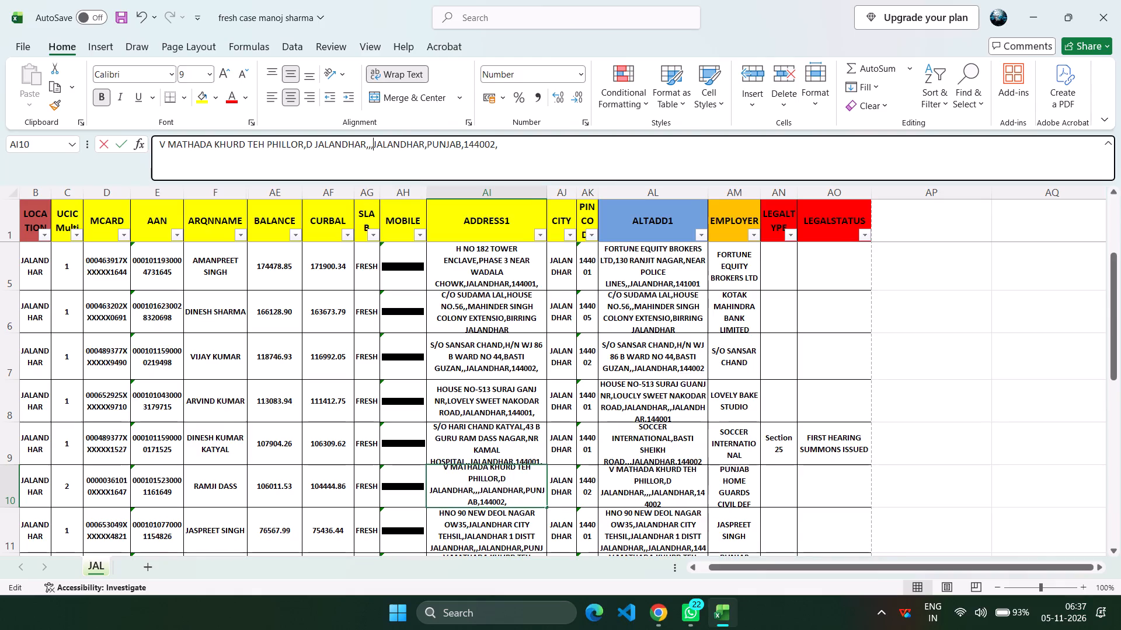
key("BackSpace")
key("BackSpace")
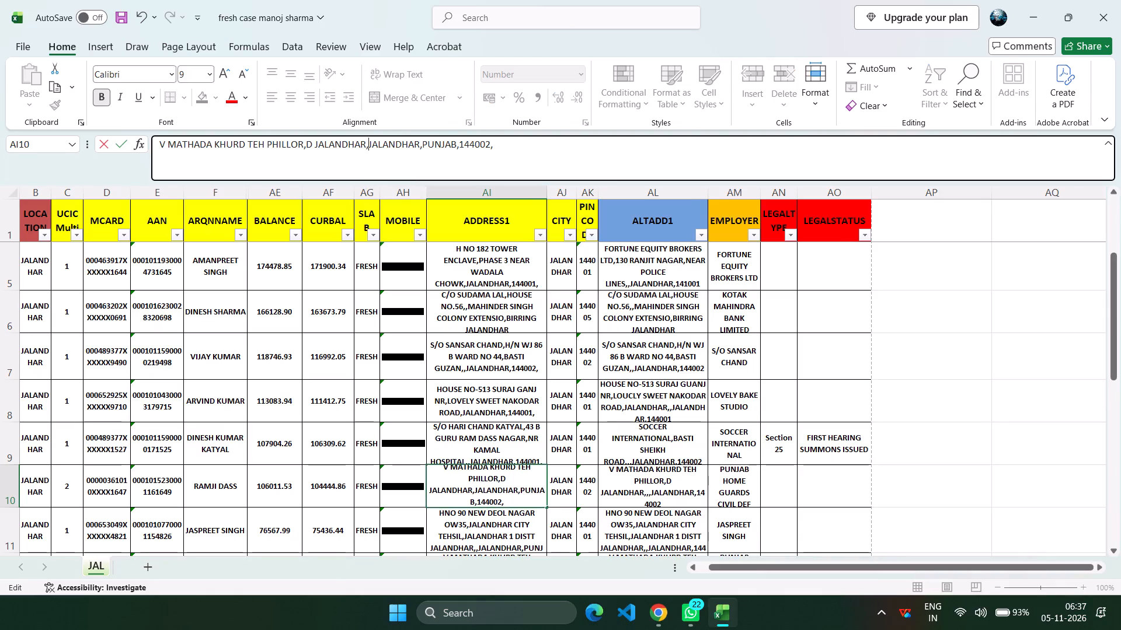
key("space")
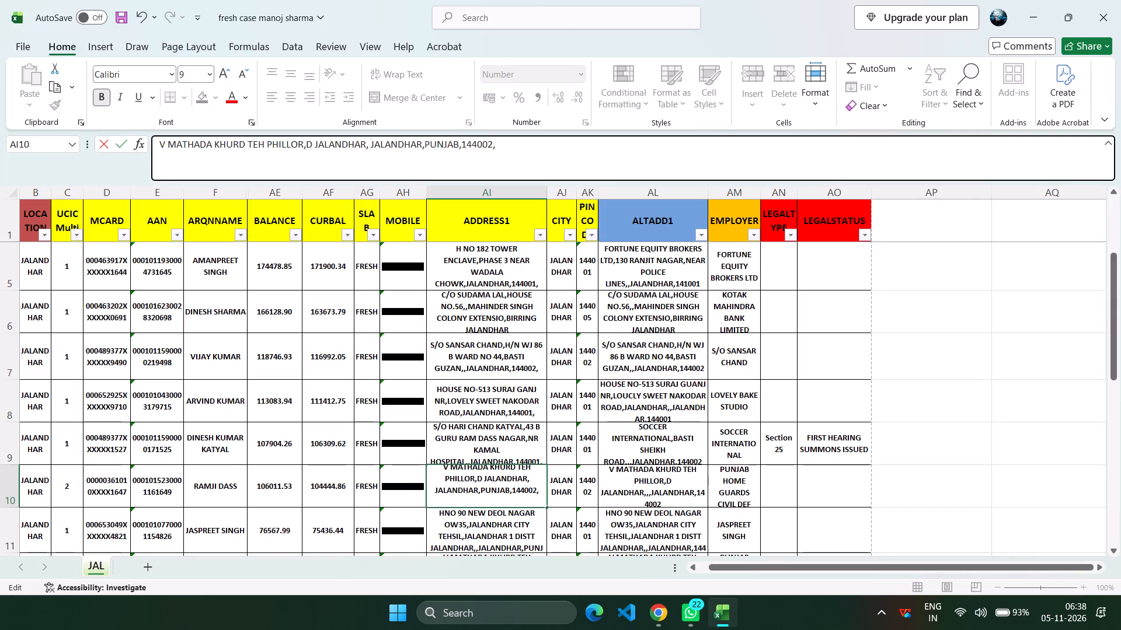
key("Return")
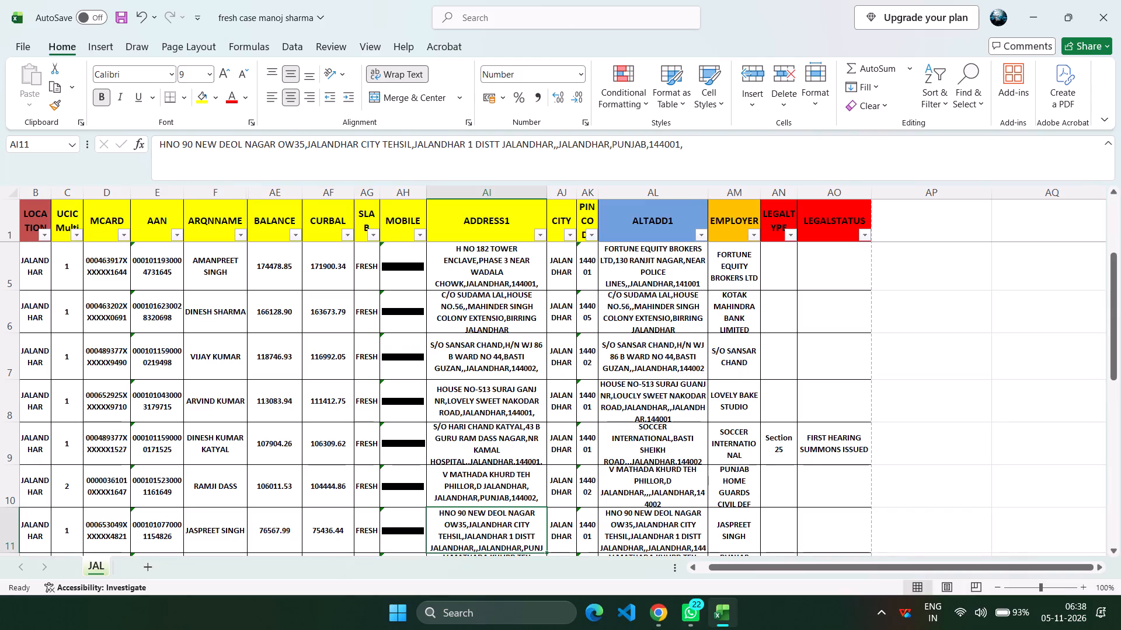
Insert five spaces between NAGAR and the following comma in the row 9 ADDRESS1 entry and commit the text.
left_click(464, 446)
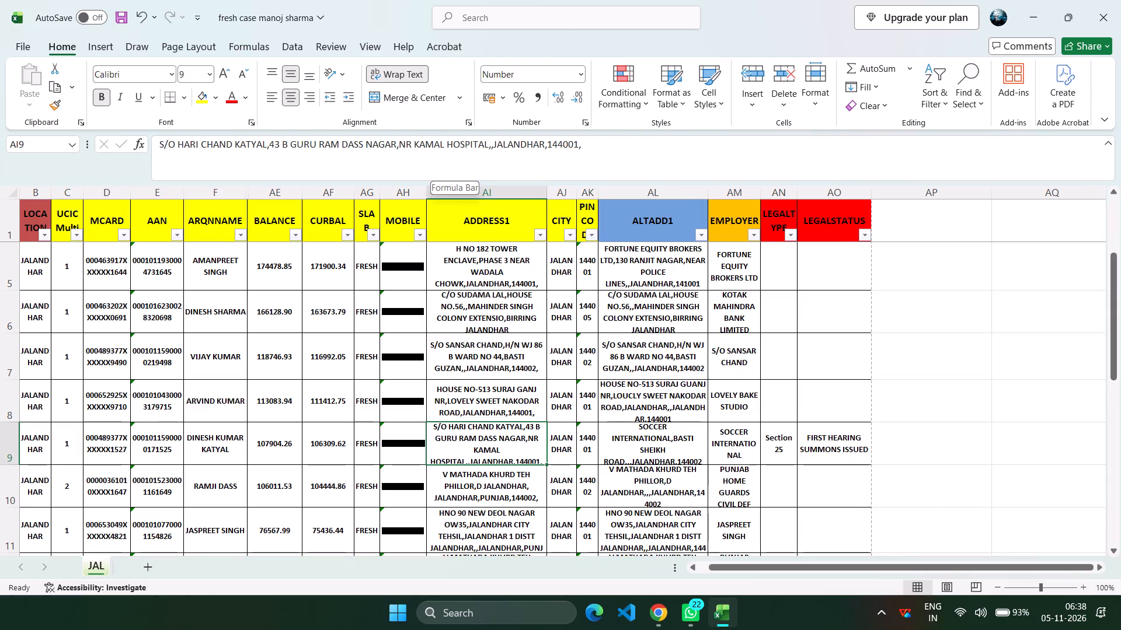
left_click(397, 143)
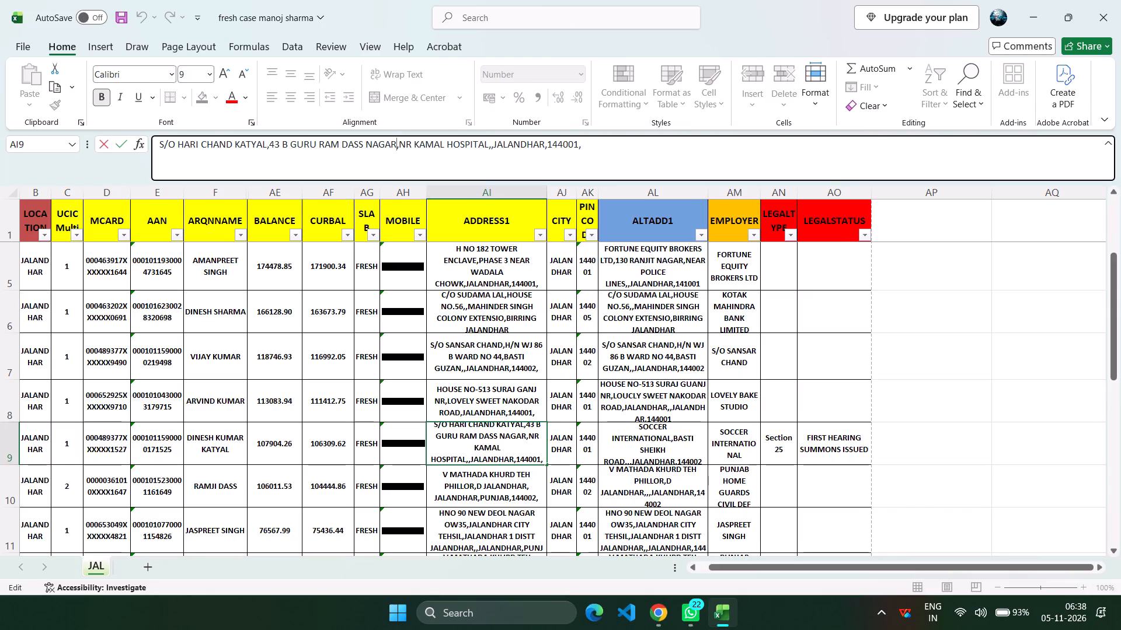
key("space")
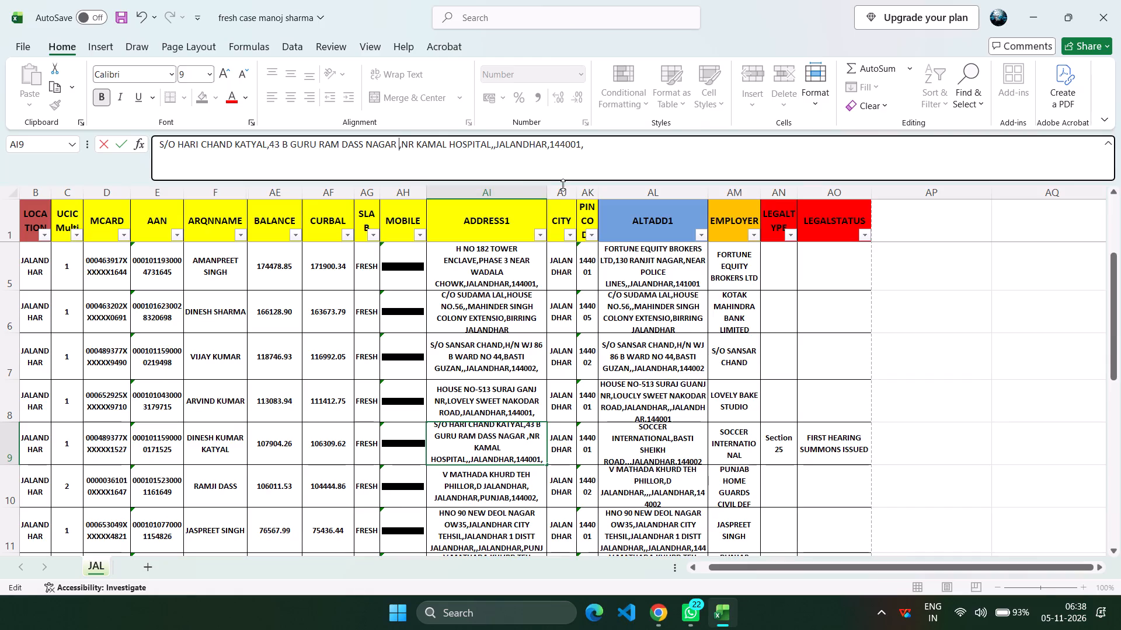
key("Return")
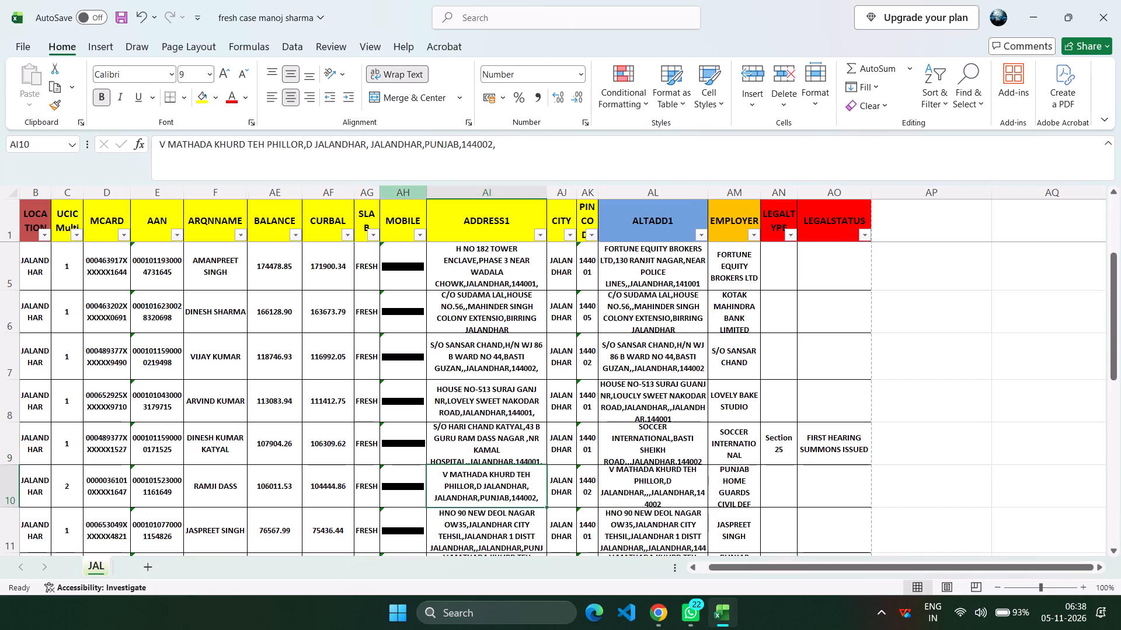
left_click(521, 449)
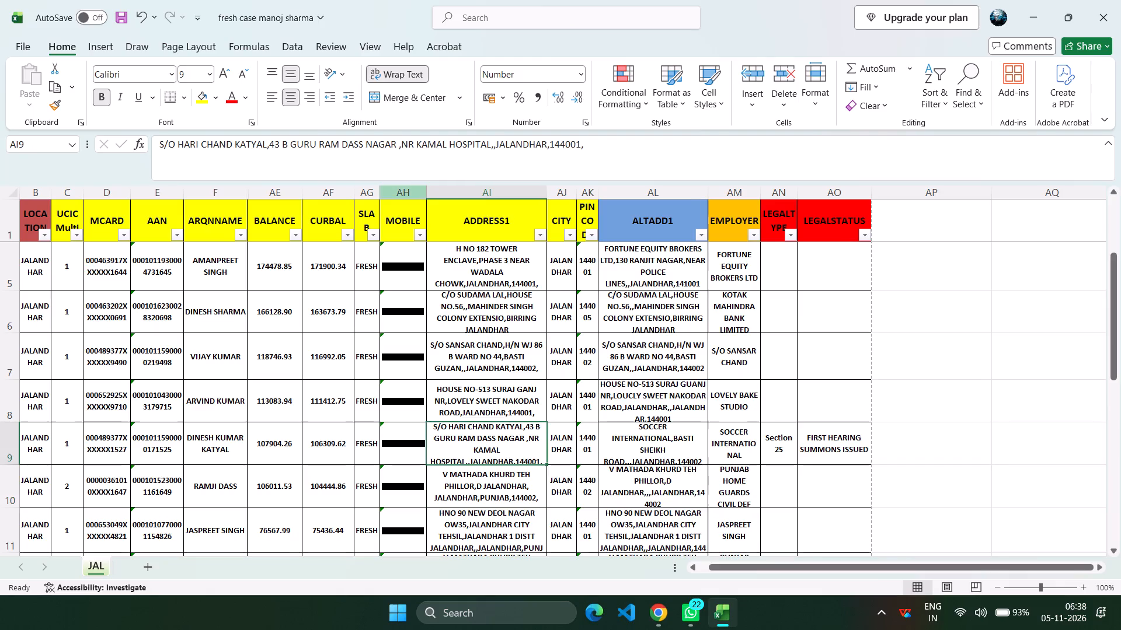
left_click(399, 146)
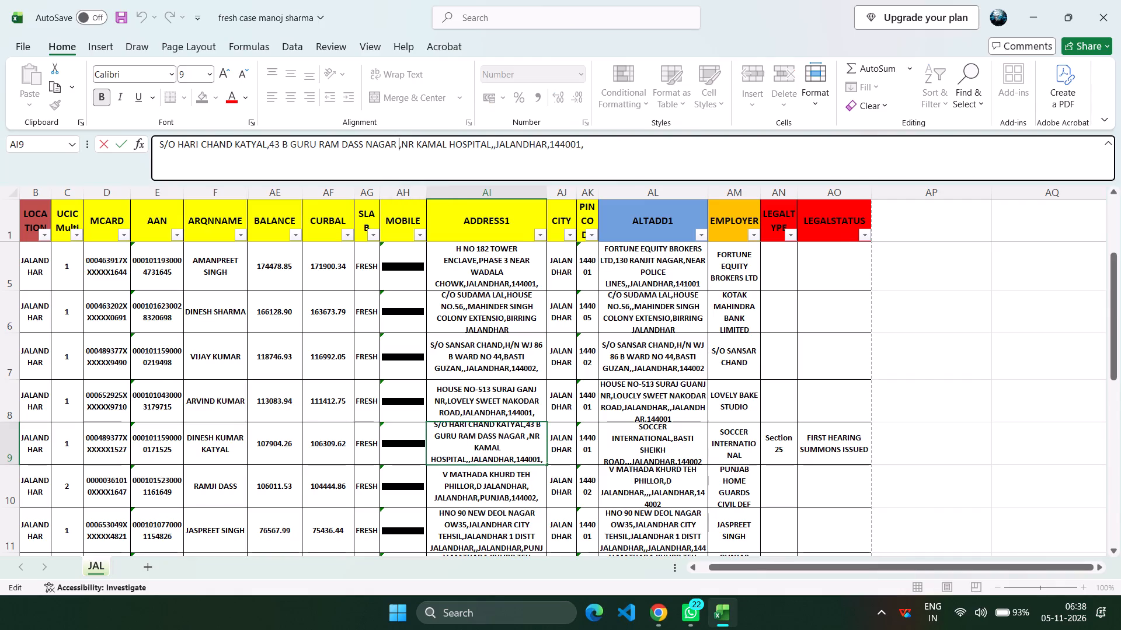
key("space")
key("space")
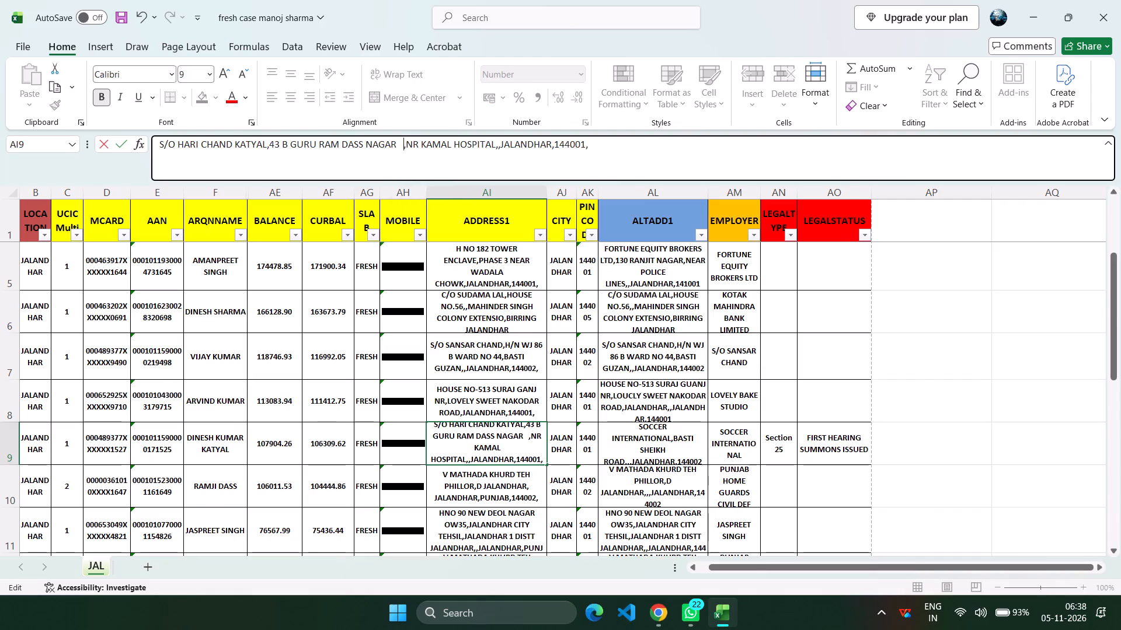
key("space")
key("space")
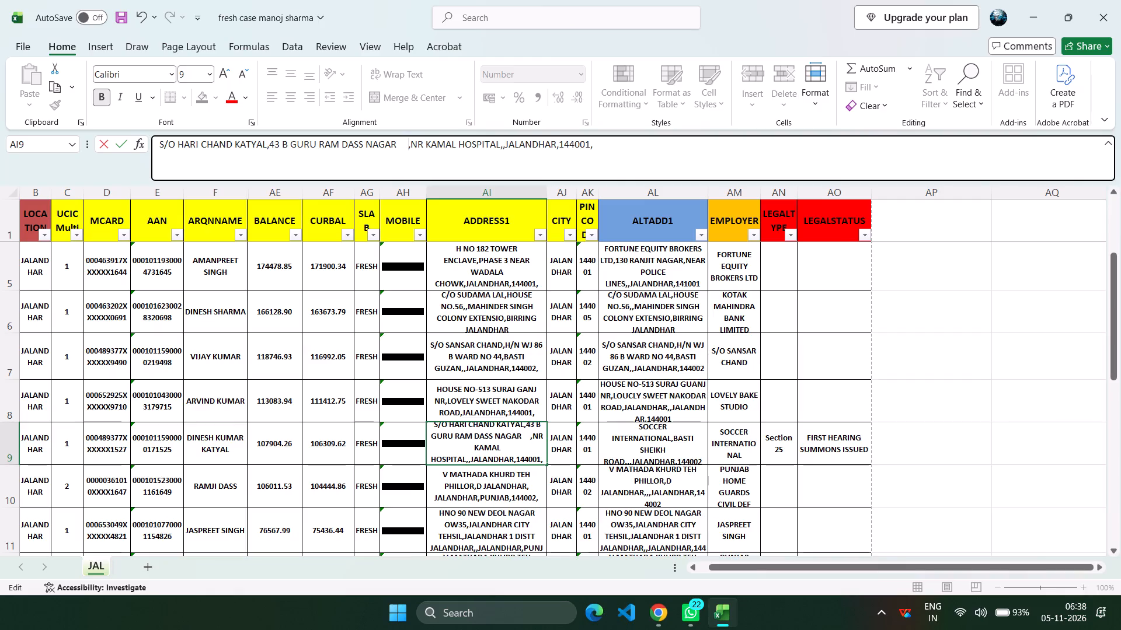
key("Return")
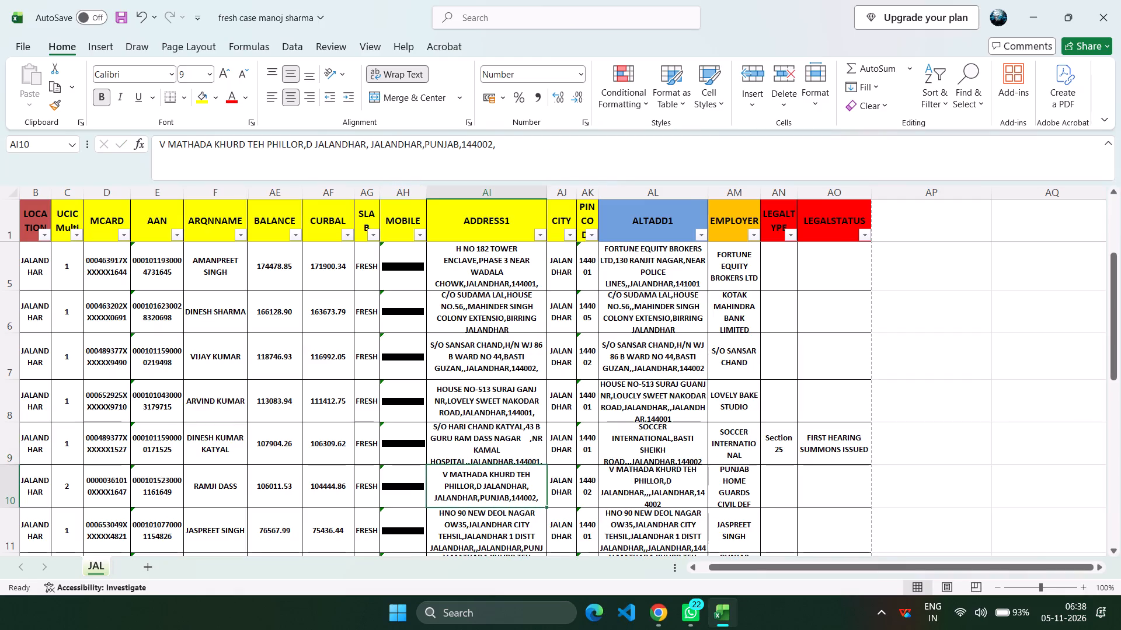
Add four more spaces after NAGAR in the row 9 ADDRESS1 entry and commit the text.
left_click(476, 438)
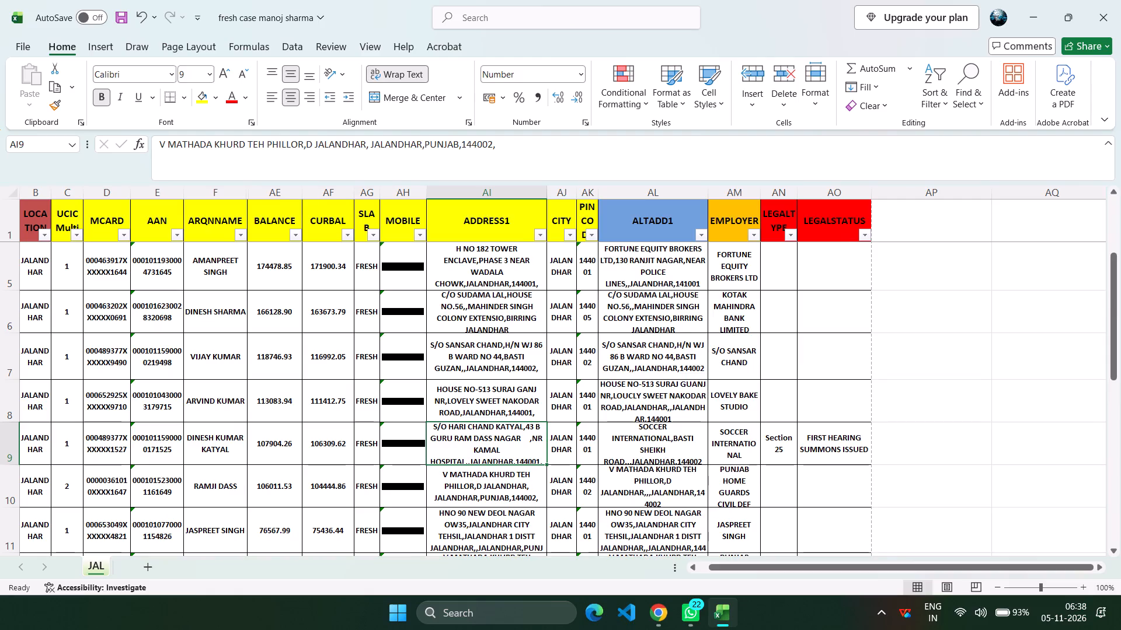
left_click(460, 454)
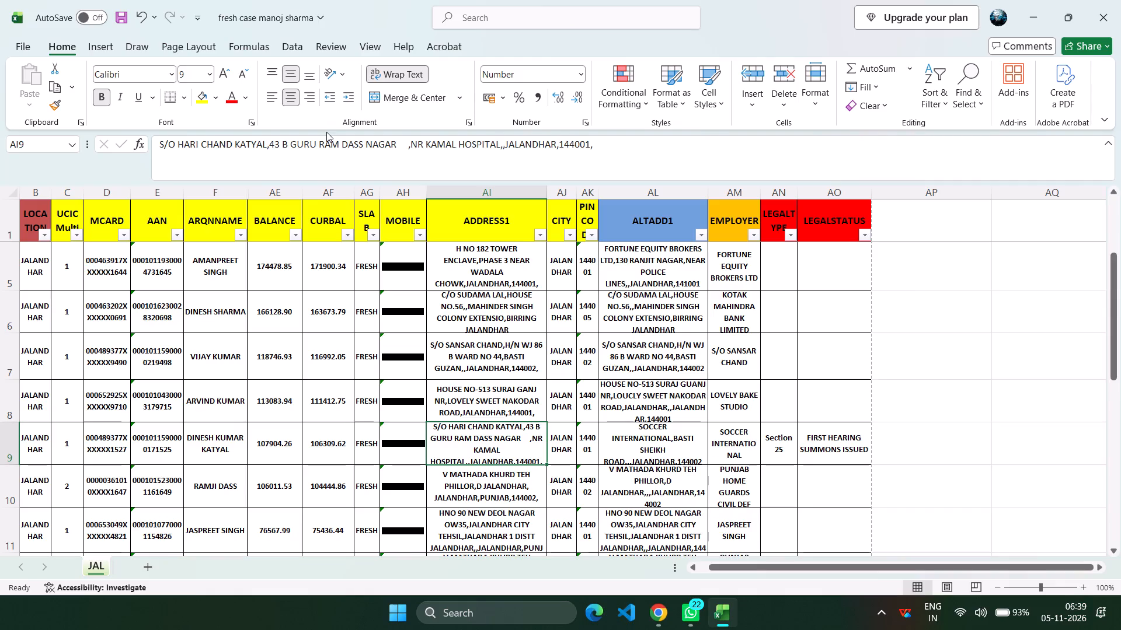
left_click(400, 147)
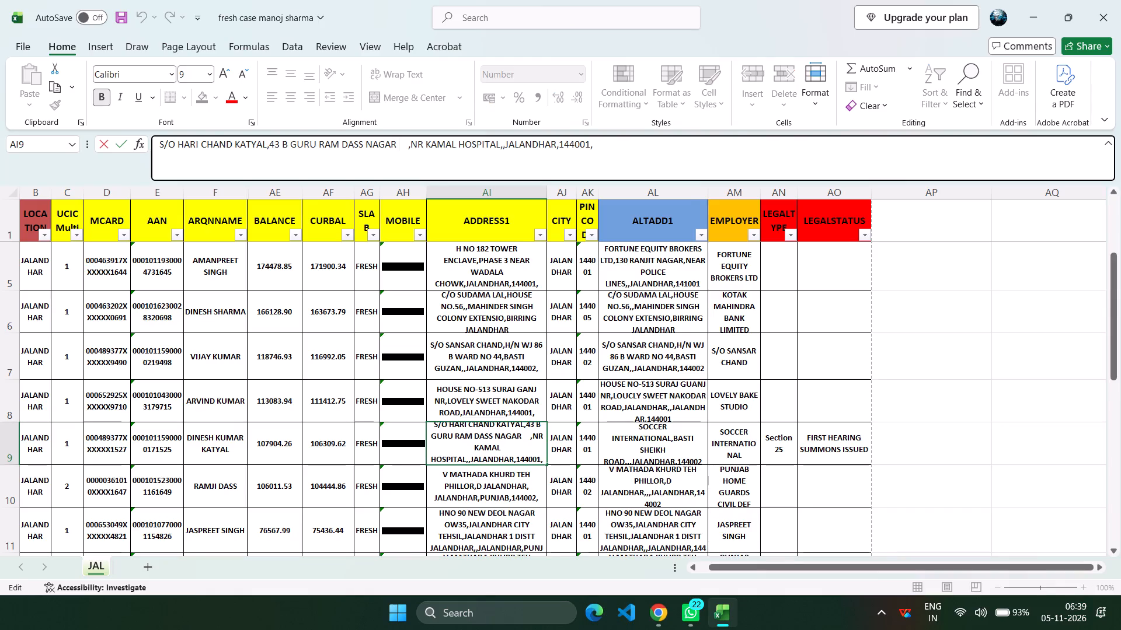
key("space")
key("space")
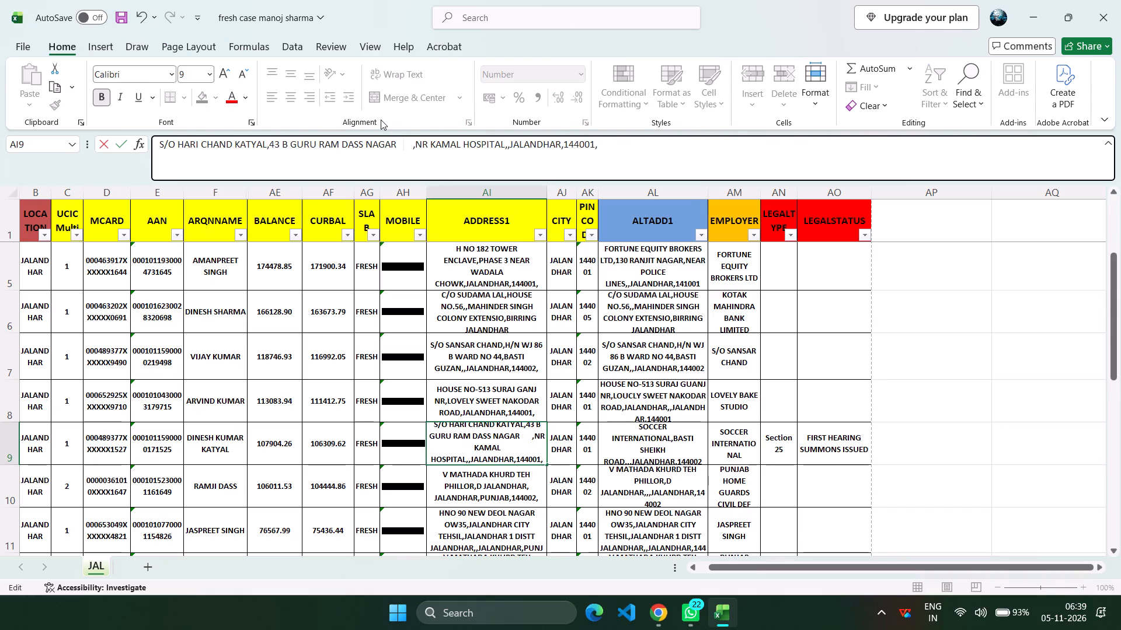
key("space")
key("space")
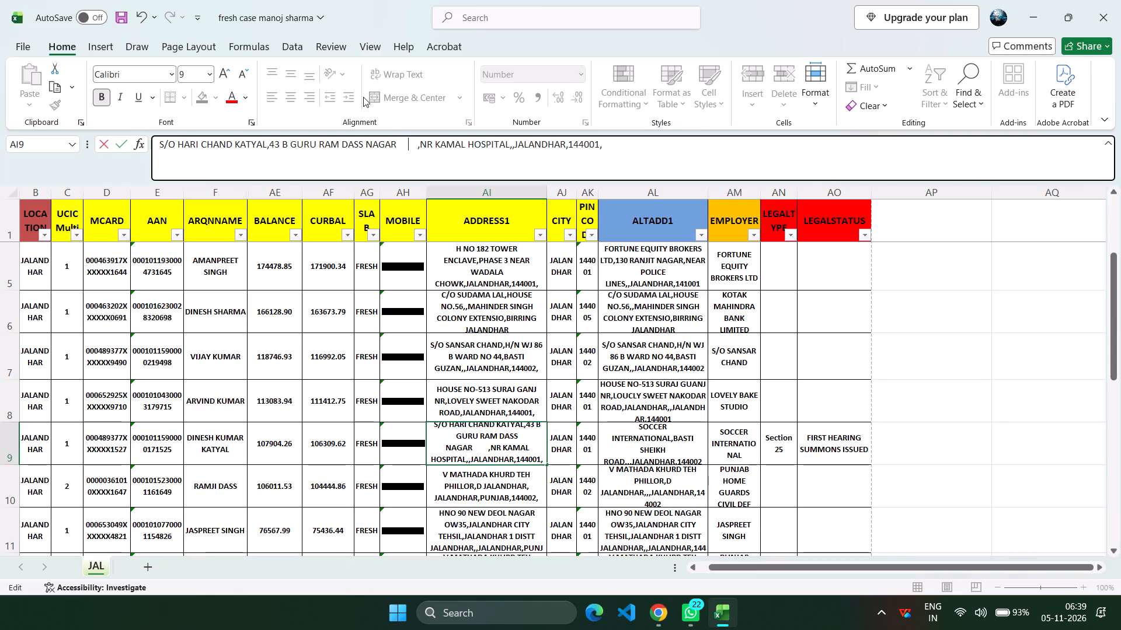
key("Return")
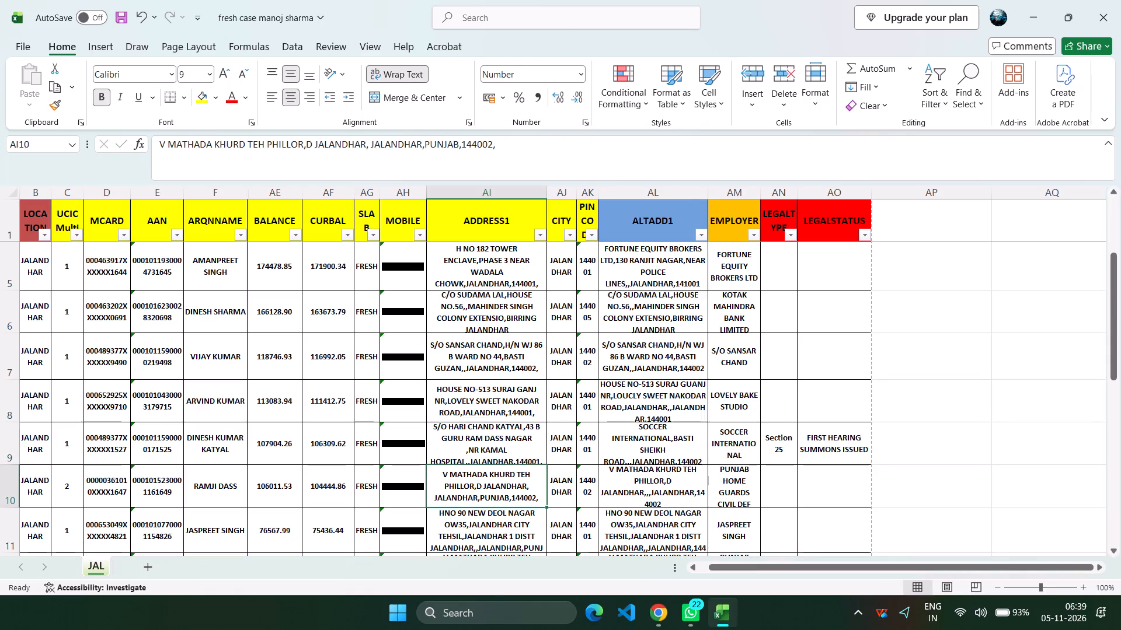
Delete the duplicate comma after HOSPITAL in the row 9 ADDRESS1 entry, put eight spaces in its place, and commit the text.
left_click(499, 442)
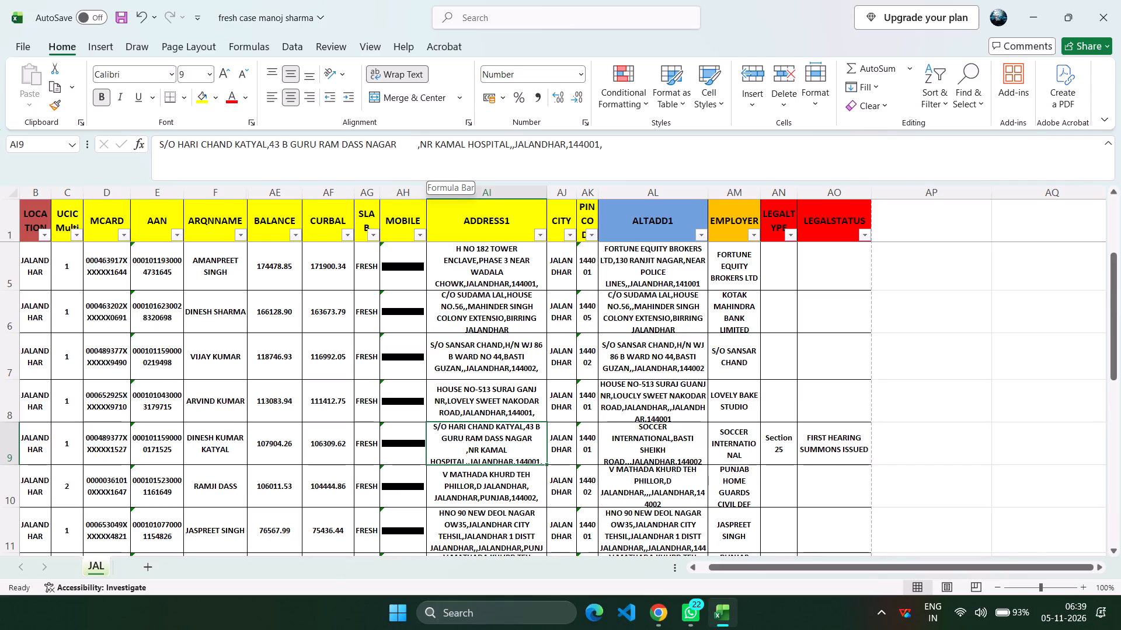
left_click(510, 143)
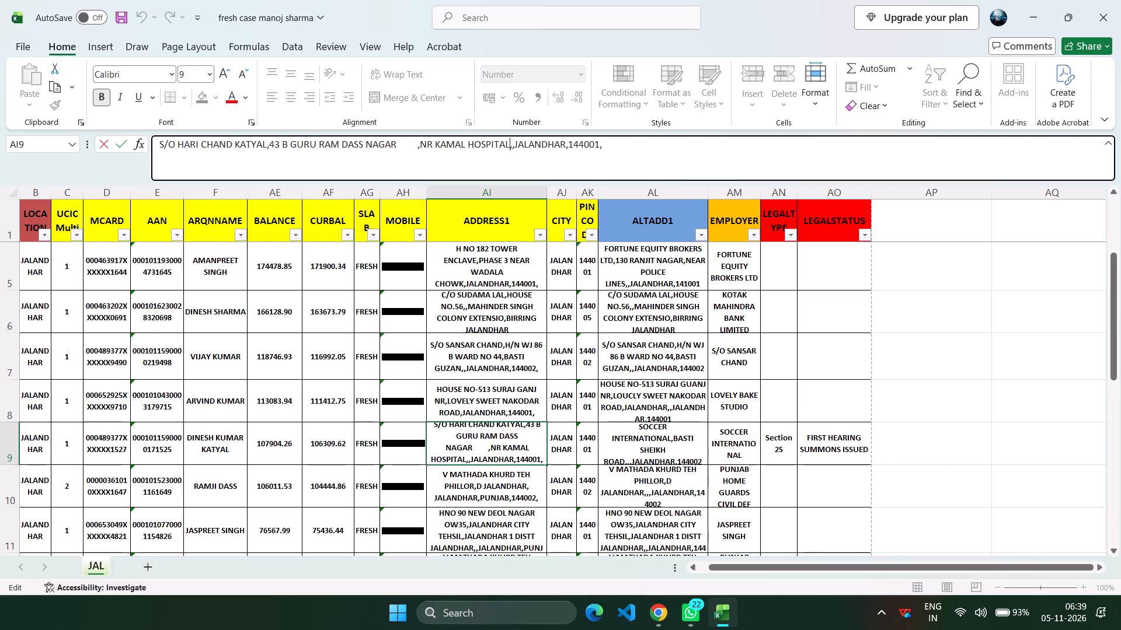
key("Delete")
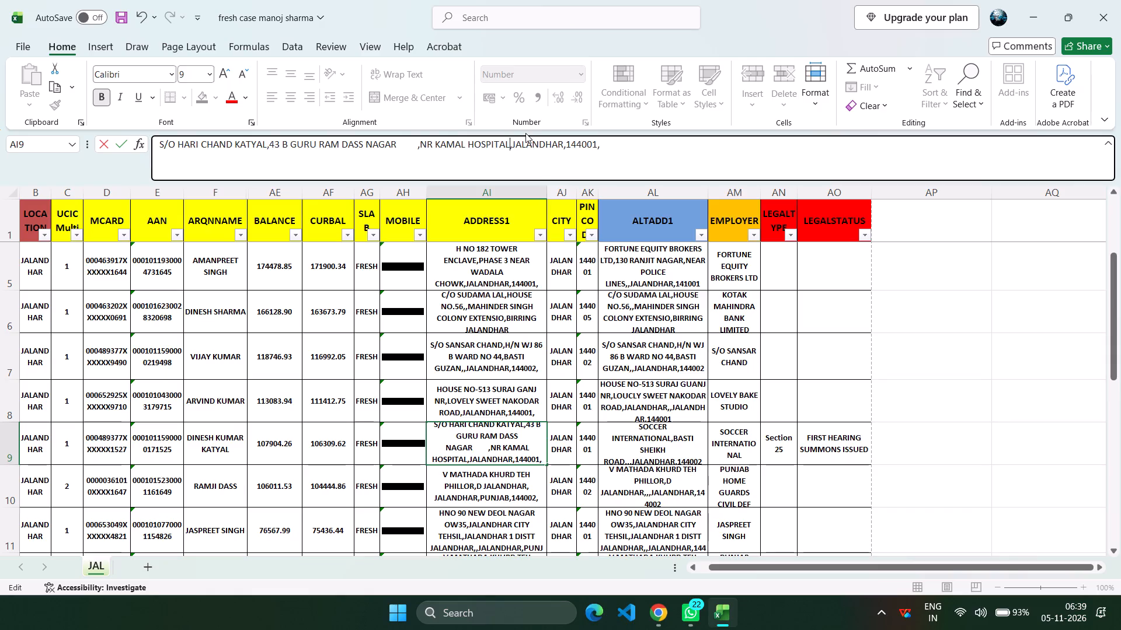
key("space")
key("space")
key("space")
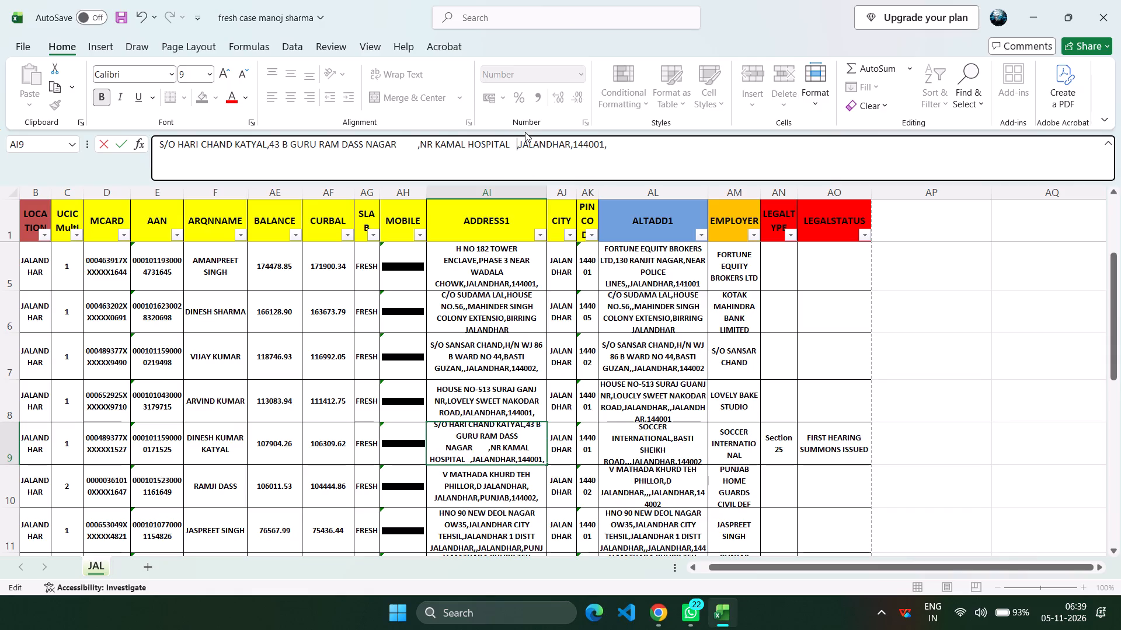
key("space")
key("space")
key("space")
key("space")
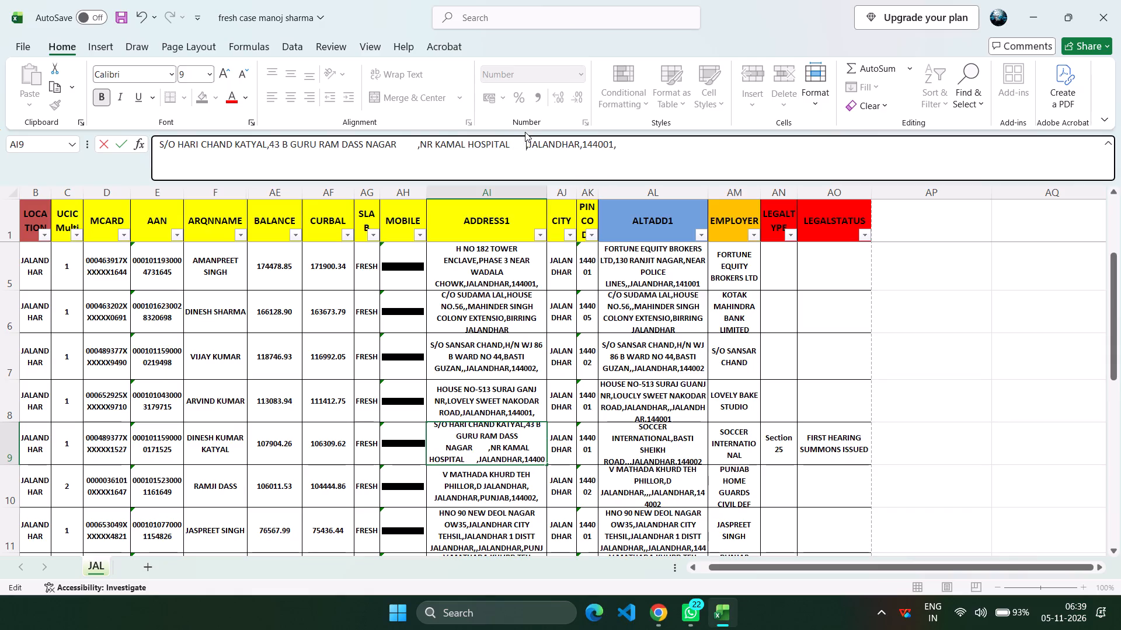
key("space")
key("Return")
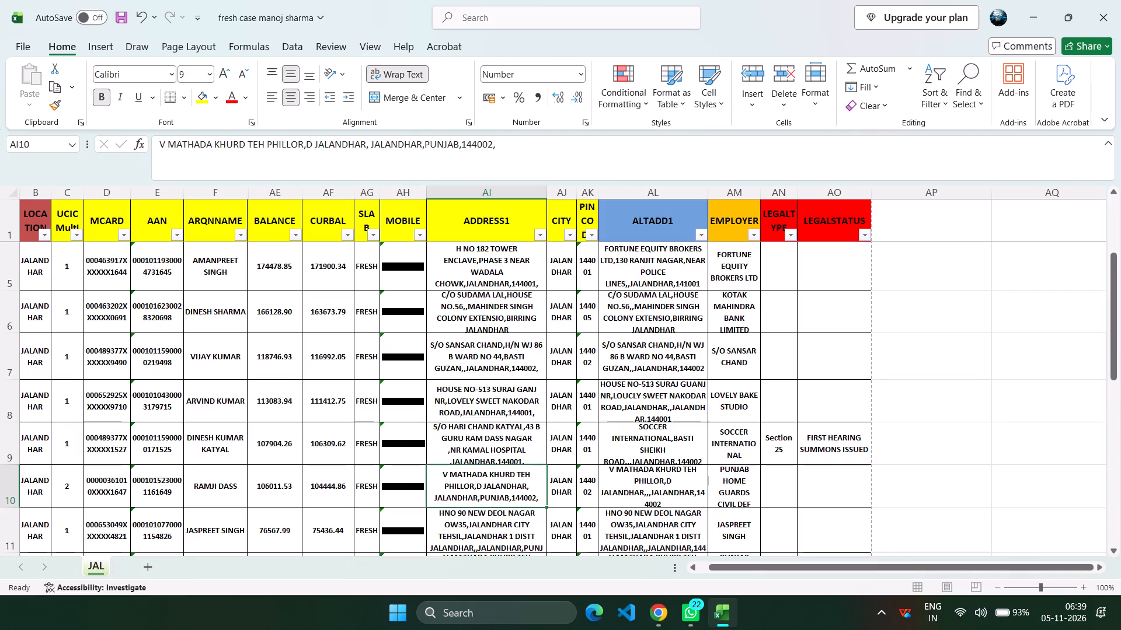
Remove two of the spaces after NAGAR in the row 9 ADDRESS1 entry, commit the text, and reselect that cell.
left_click(441, 452)
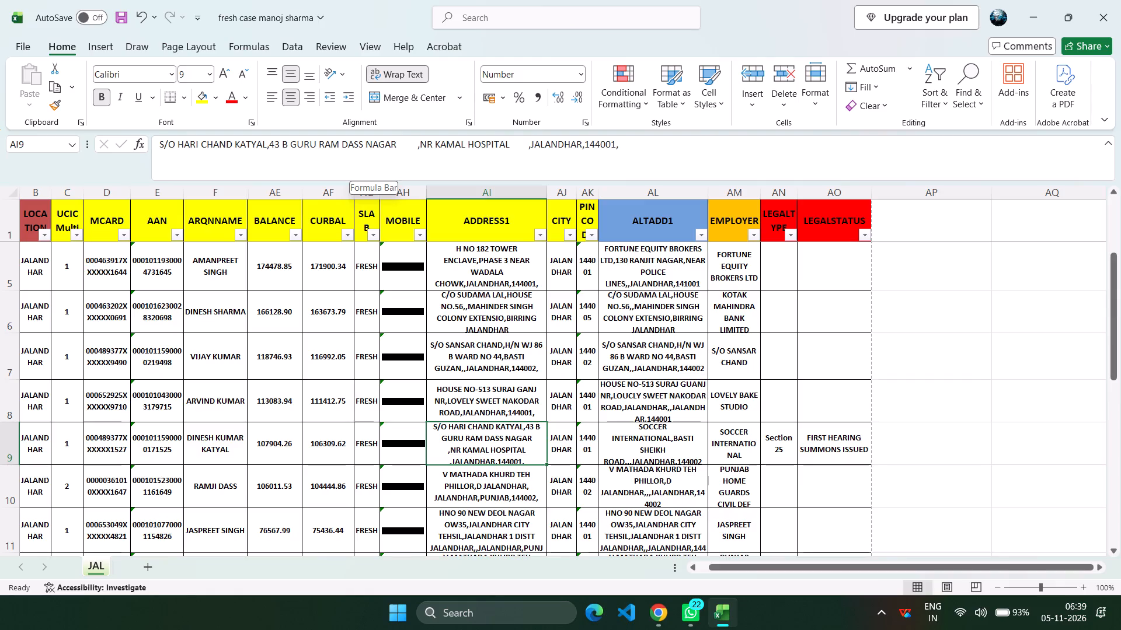
left_click(413, 147)
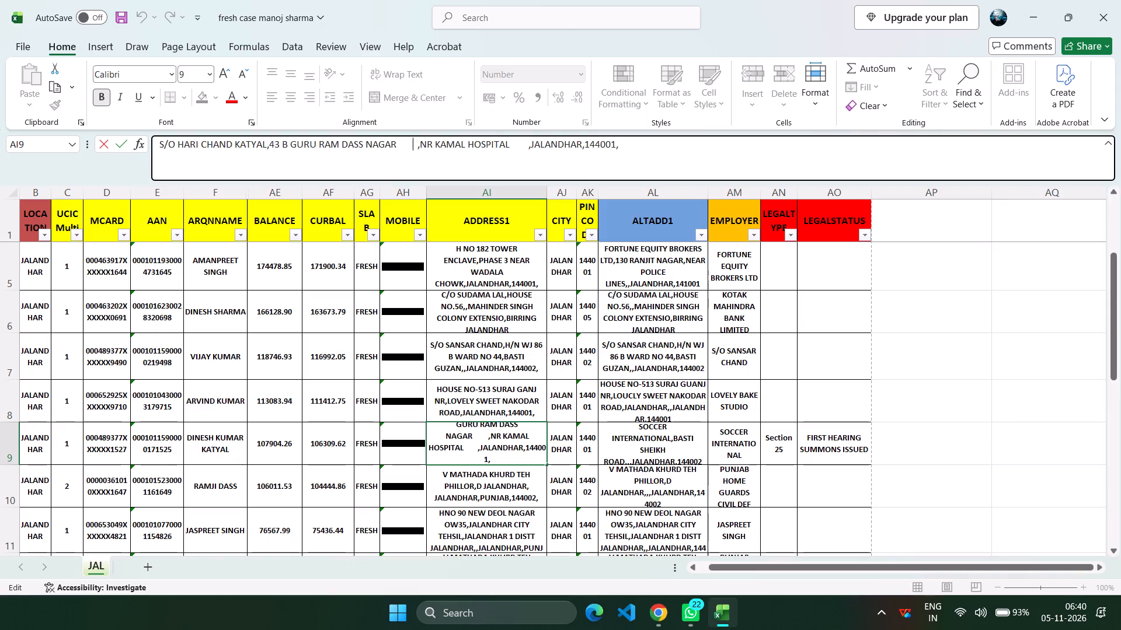
key("BackSpace")
key("BackSpace")
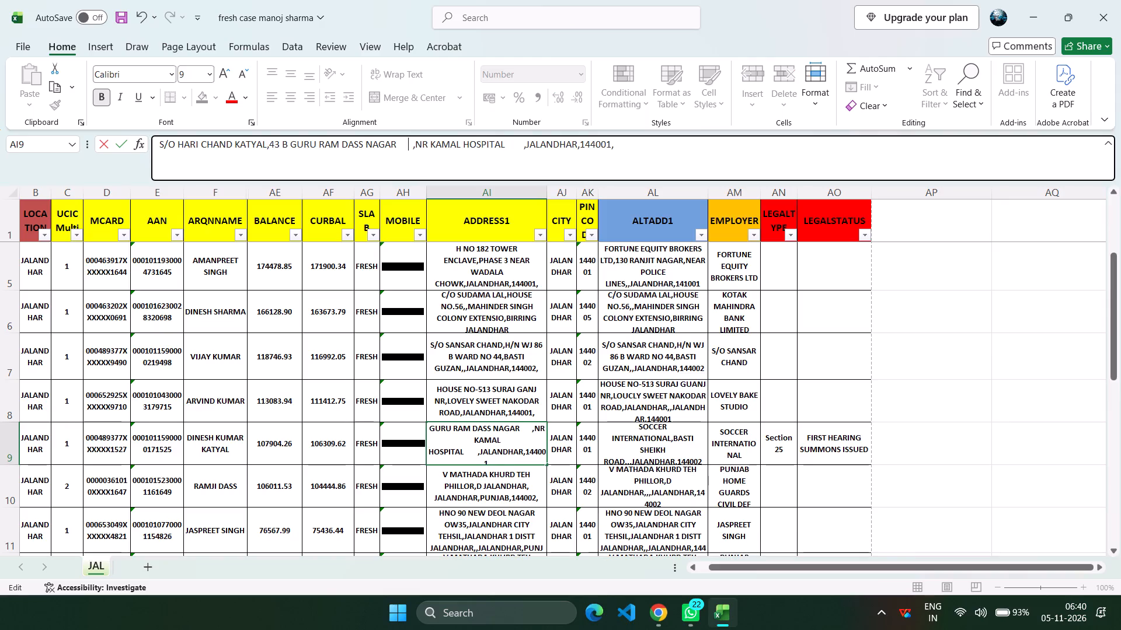
key("Return")
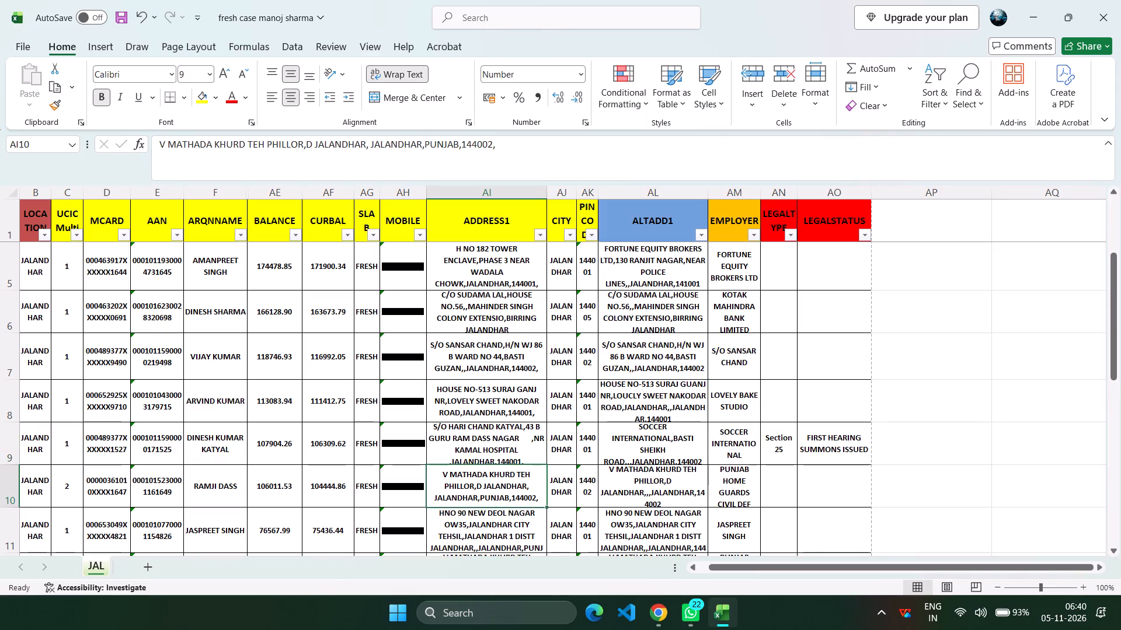
key("Up")
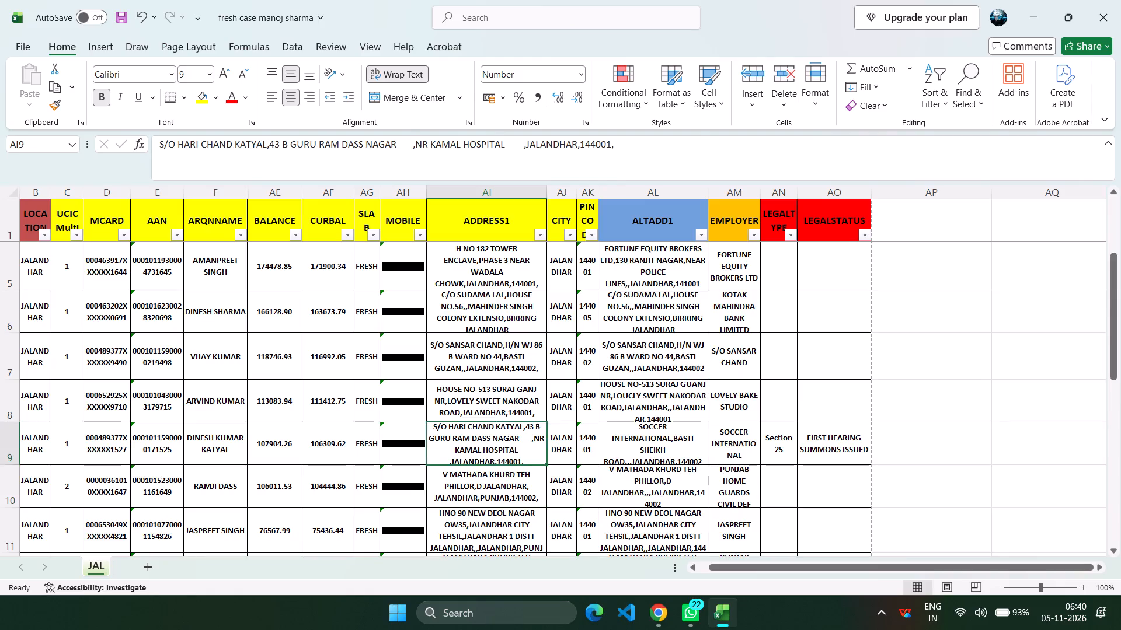
Remove three spaces after NAGAR and shorten NAGAR to NAG in the row 9 ADDRESS1 entry, and commit the text.
left_click(404, 159)
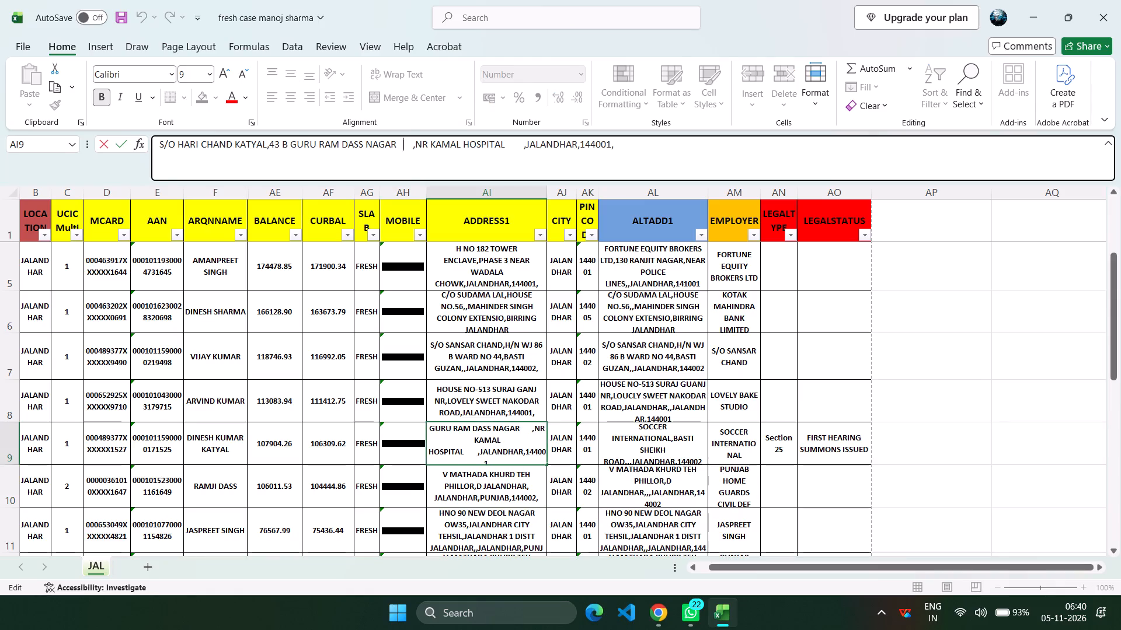
key("BackSpace")
key("BackSpace")
key("BackSpace")
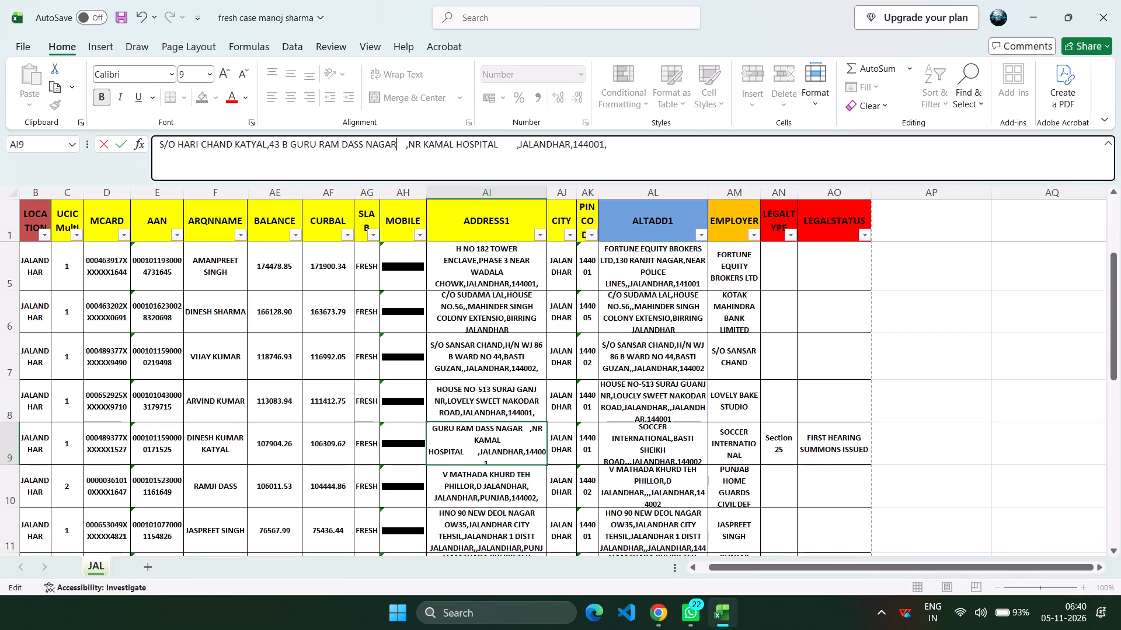
key("BackSpace")
key("BackSpace")
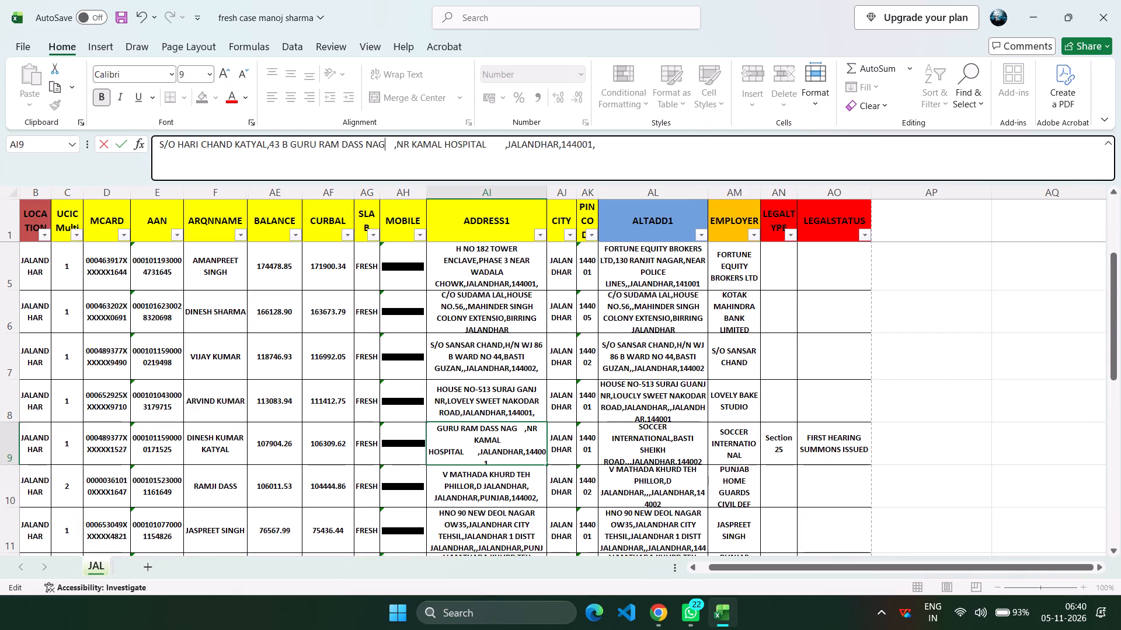
key("Return")
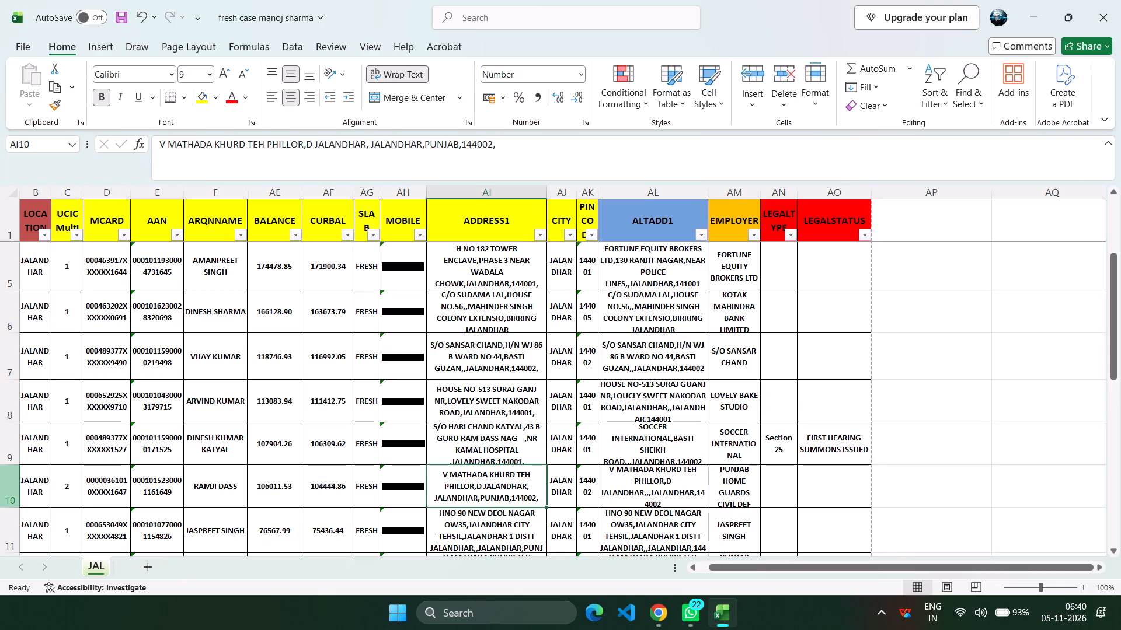
Increase the height of row 9 slightly so the last line of its ADDRESS1 entry fits.
left_click(13, 463)
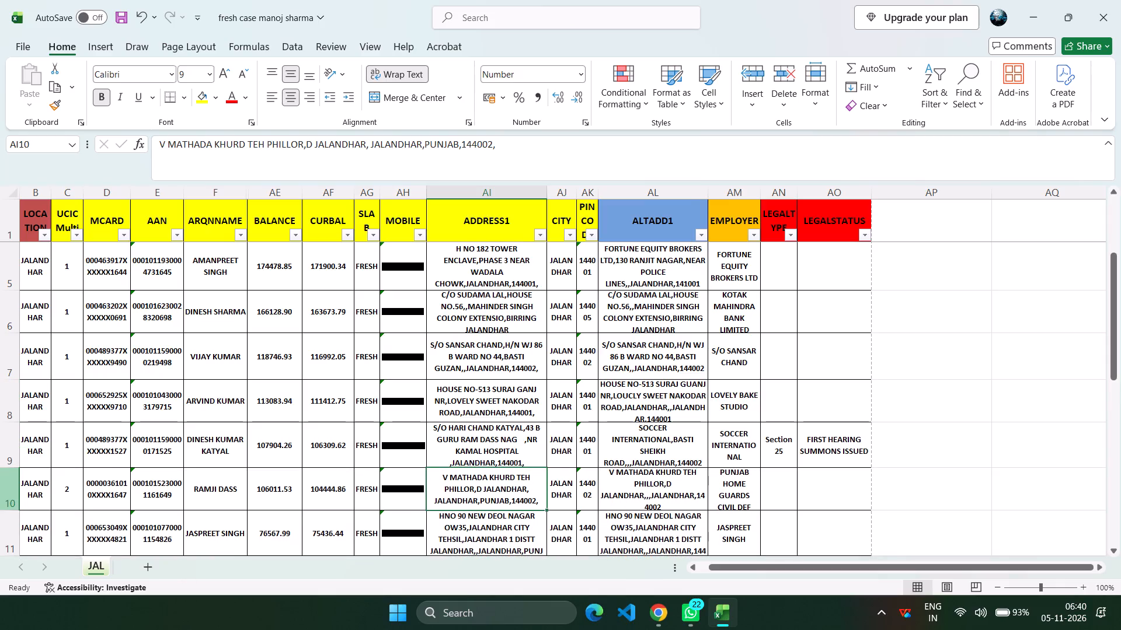
Delete "TEHSIL,JALANDHAR 1 DISTT JALANDHAR,,JALANDHAR,PUNJAB" after CITY in the row 11 ADDRESS1 entry, keeping the pin code, and commit the text.
scroll(13, 482, "down", 1)
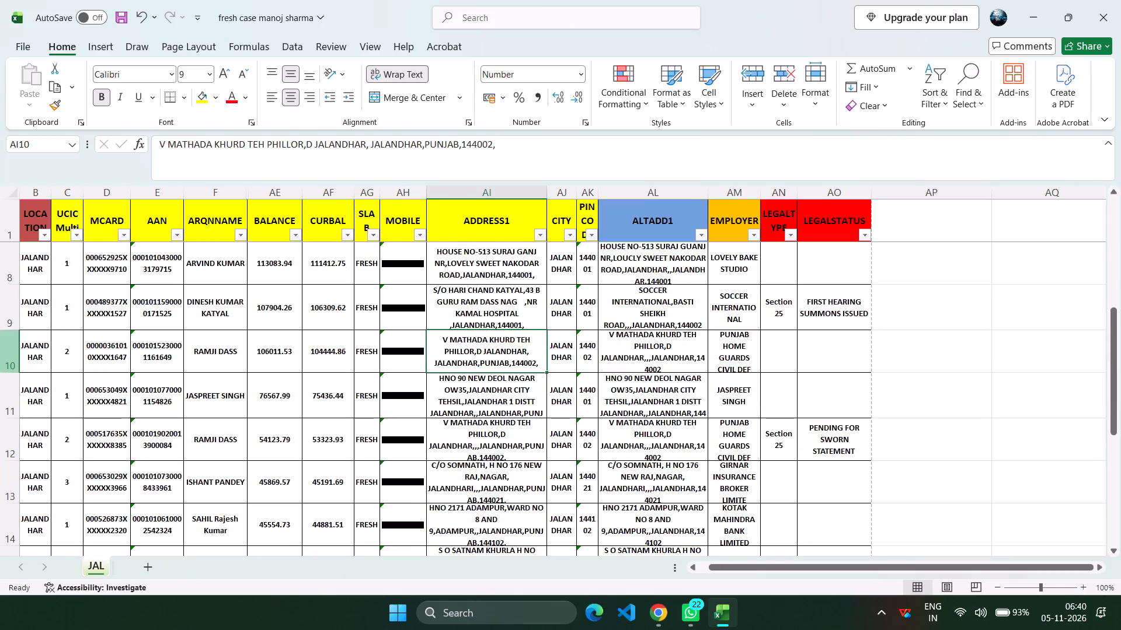
left_click(534, 394)
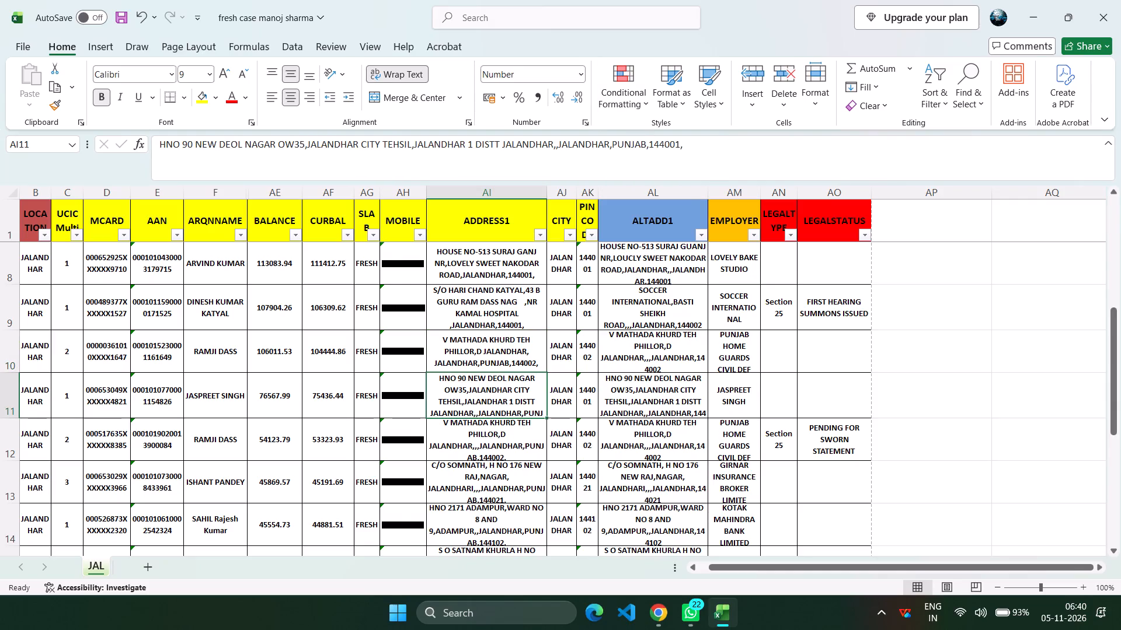
left_click(646, 148)
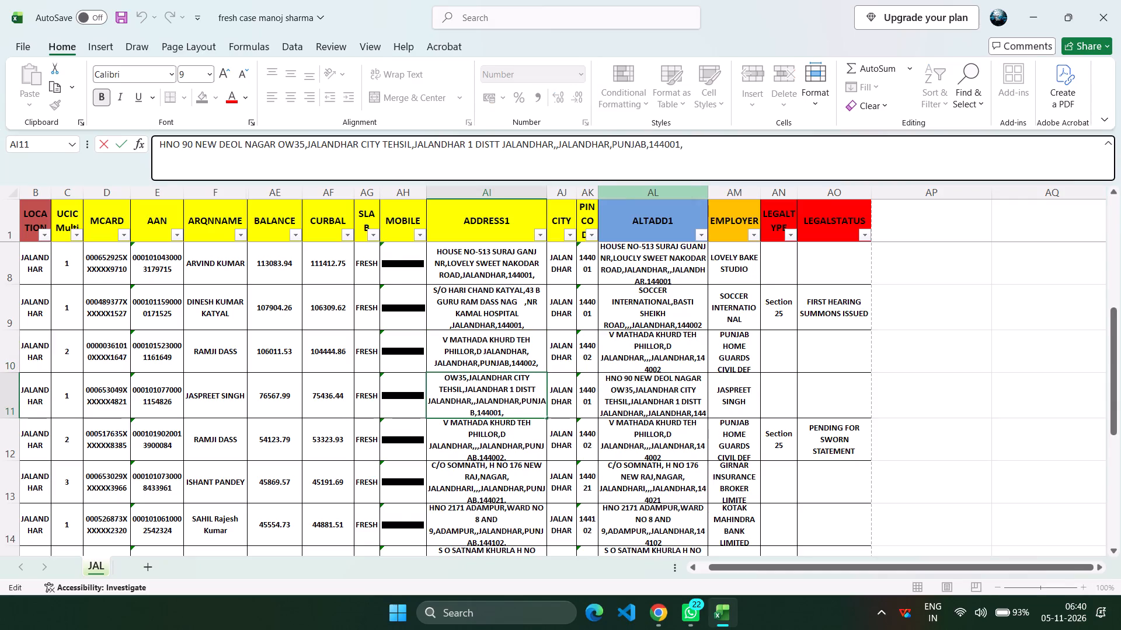
key("BackSpace")
key("BackSpace")
key("BackSpace")
key("BackSpace")
key("BackSpace")
key("BackSpace")
key("BackSpace")
key("BackSpace")
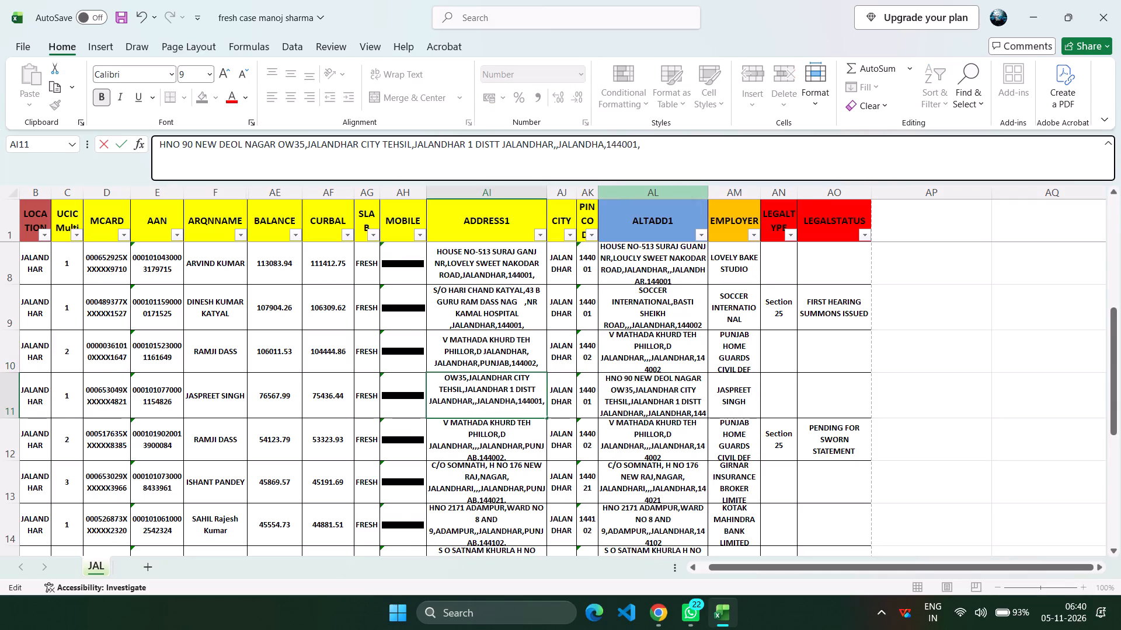
key("BackSpace")
key("BackSpace")
key("BackSpace")
key("BackSpace")
key("BackSpace")
key("BackSpace")
key("BackSpace")
key("BackSpace")
key("BackSpace")
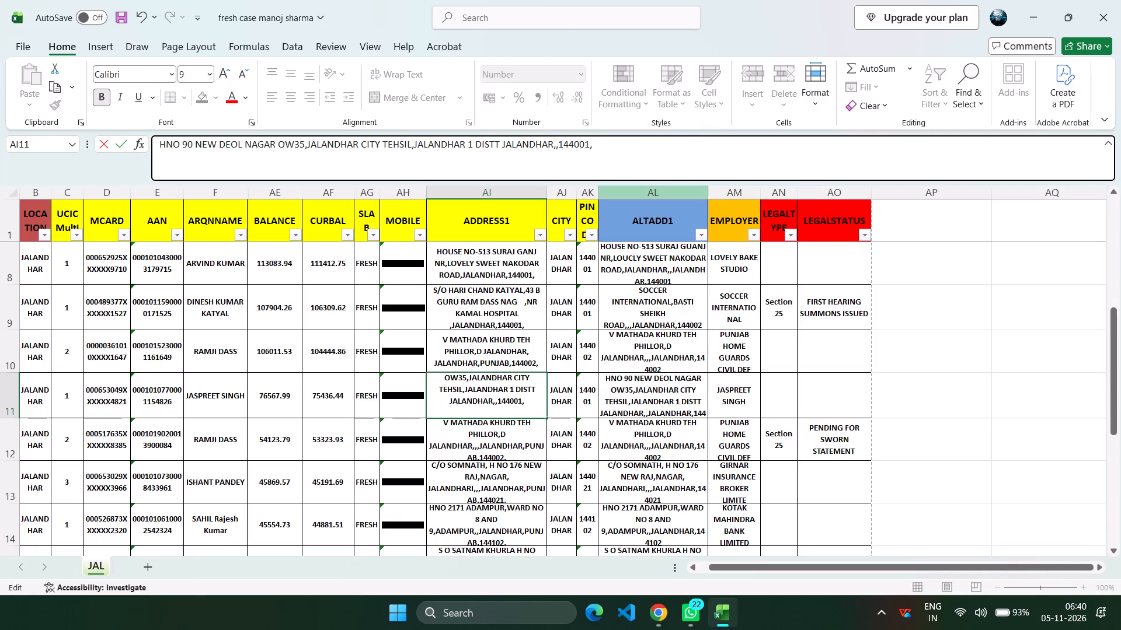
key("BackSpace")
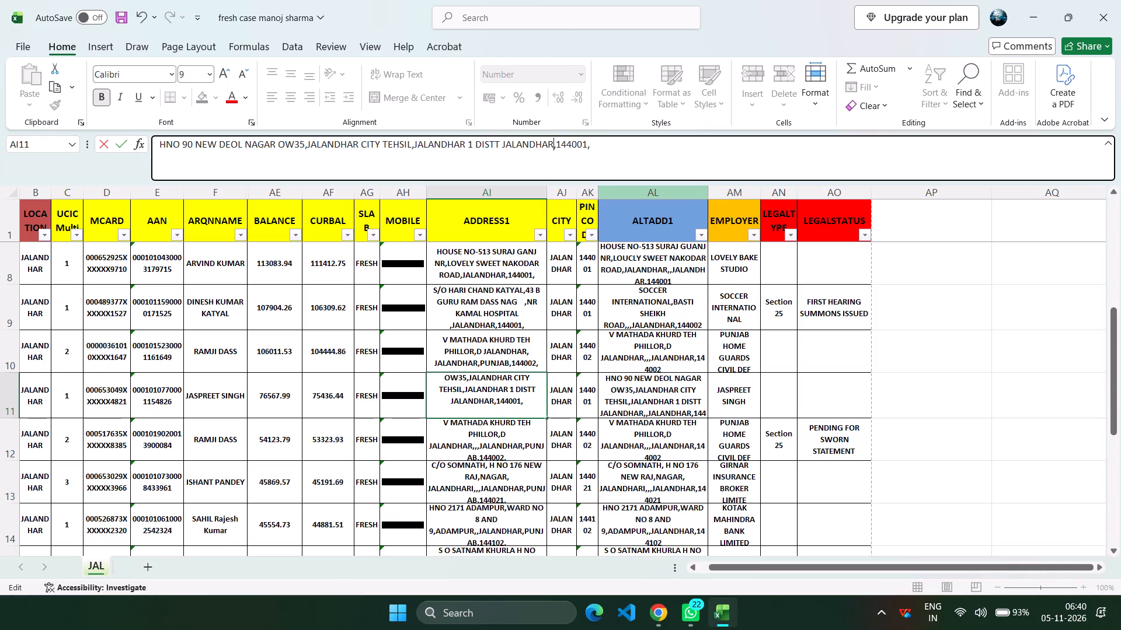
key("BackSpace")
key("BackSpace")
key("BackSpace")
key("BackSpace")
key("BackSpace")
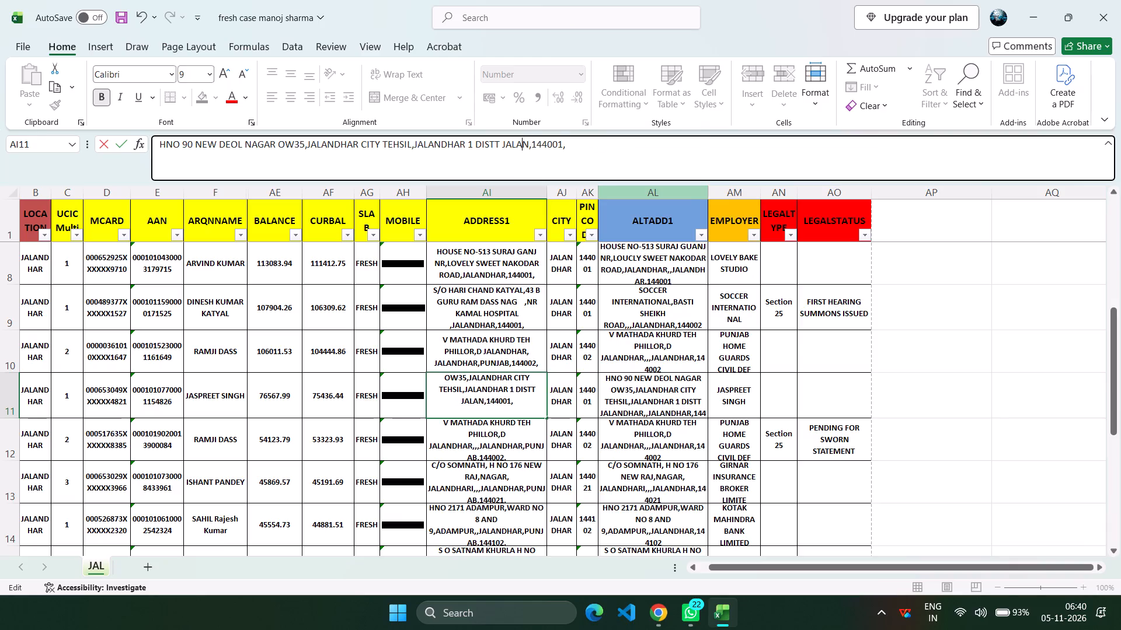
key("BackSpace")
key("BackSpace")
key("BackSpace")
key("BackSpace")
key("BackSpace")
key("BackSpace")
key("BackSpace")
key("BackSpace")
key("BackSpace")
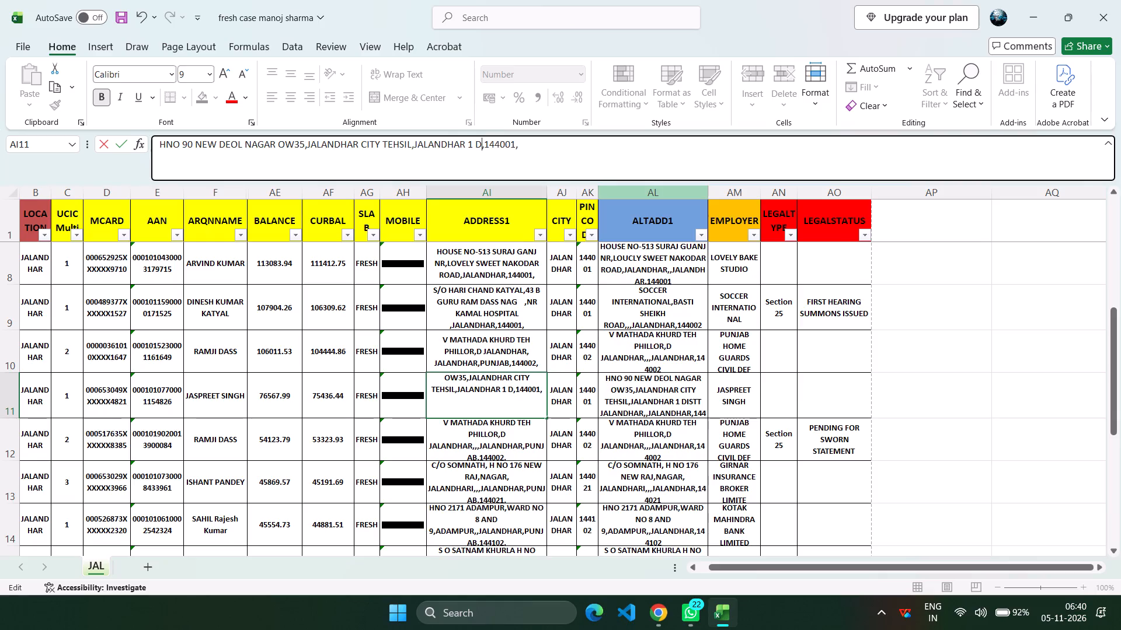
key("BackSpace")
key("BackSpace")
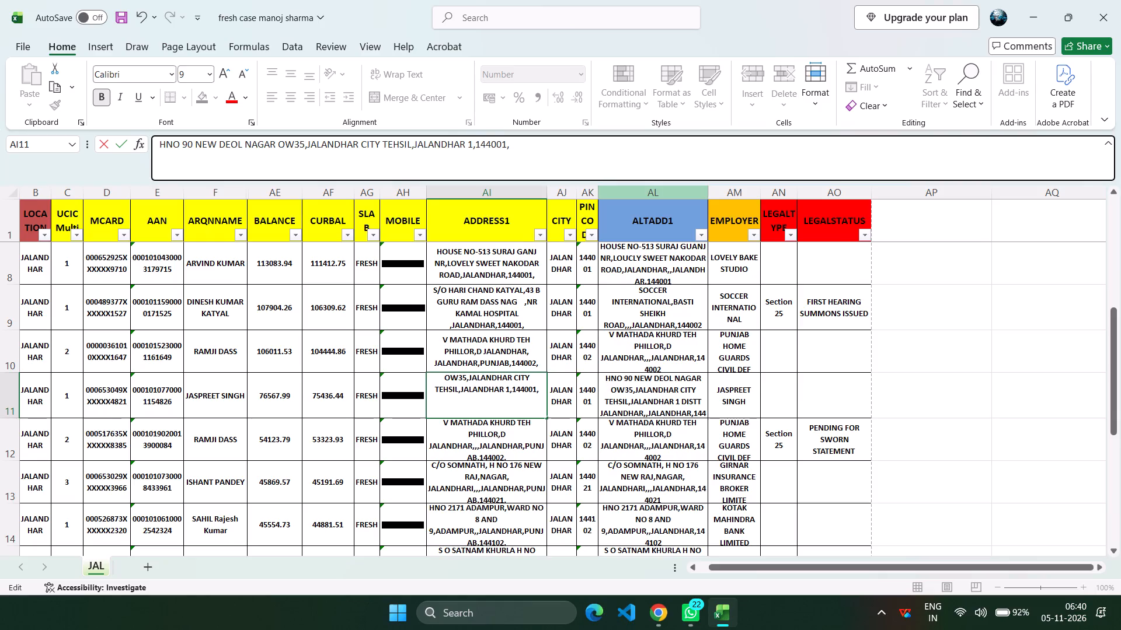
key("BackSpace")
key("BackSpace")
key("BackSpace")
key("BackSpace")
key("BackSpace")
key("BackSpace")
key("BackSpace")
key("BackSpace")
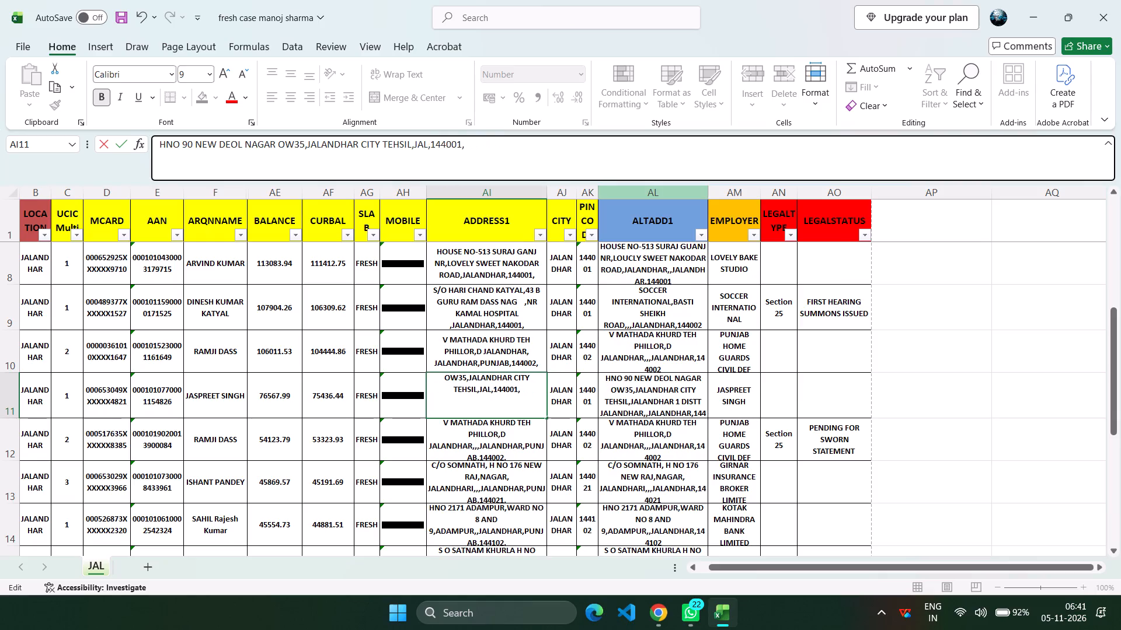
key("BackSpace")
key("BackSpace")
key("BackSpace")
key("BackSpace")
key("BackSpace")
key("BackSpace")
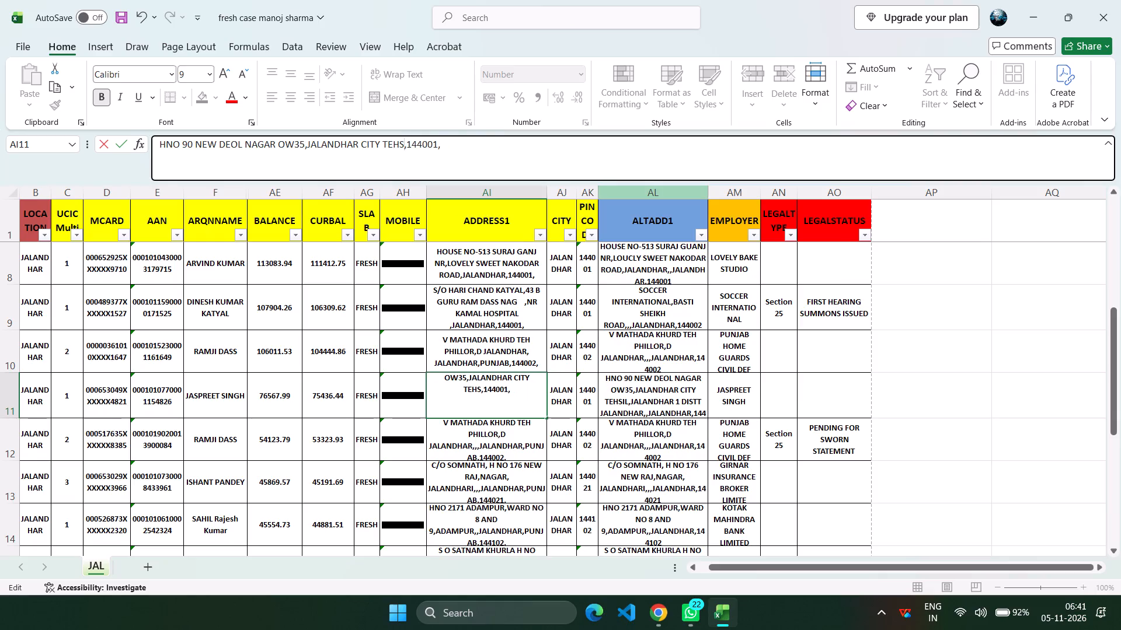
key("BackSpace")
key("BackSpace")
key("BackSpace")
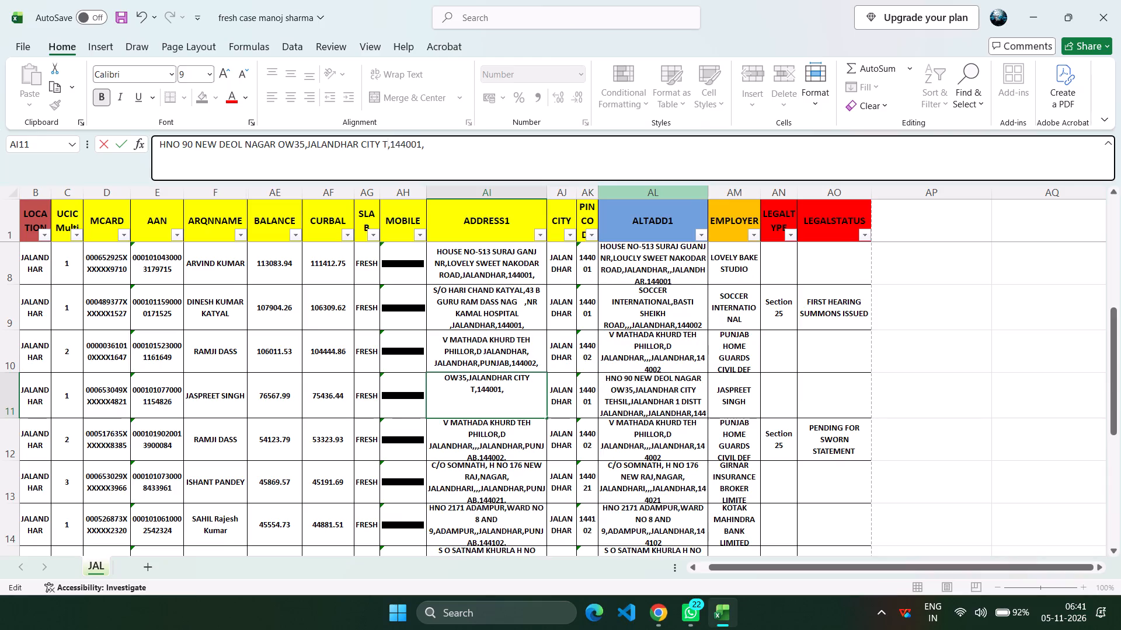
key("BackSpace")
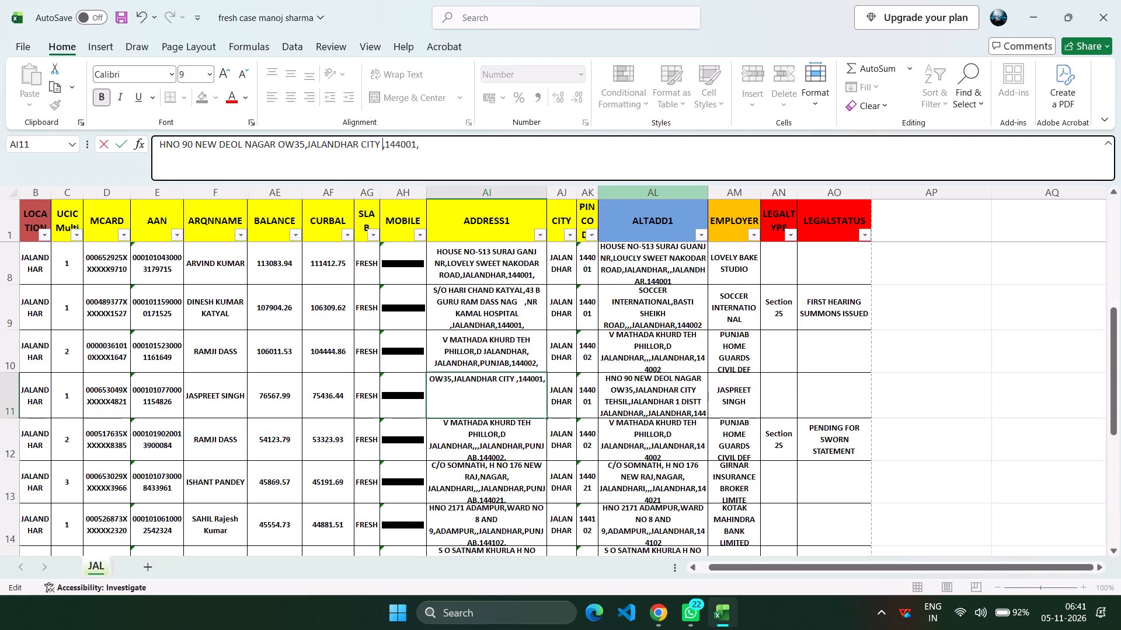
key("Return")
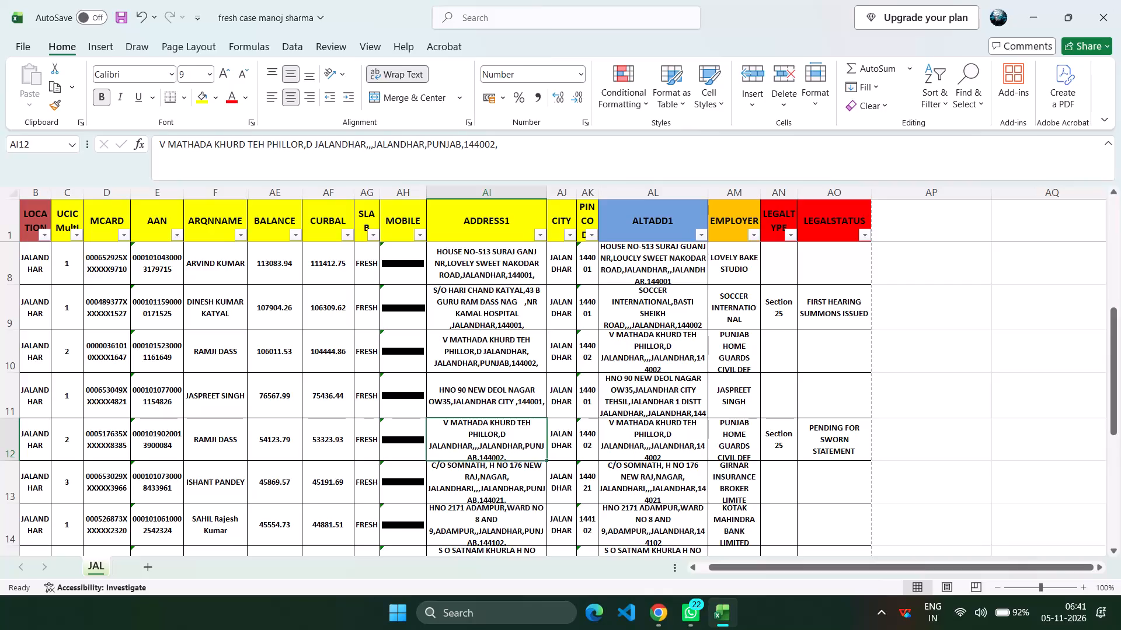
Copy the shortened row 11 ADDRESS1 entry into the ALTADD1 cell of the same row.
key("Up")
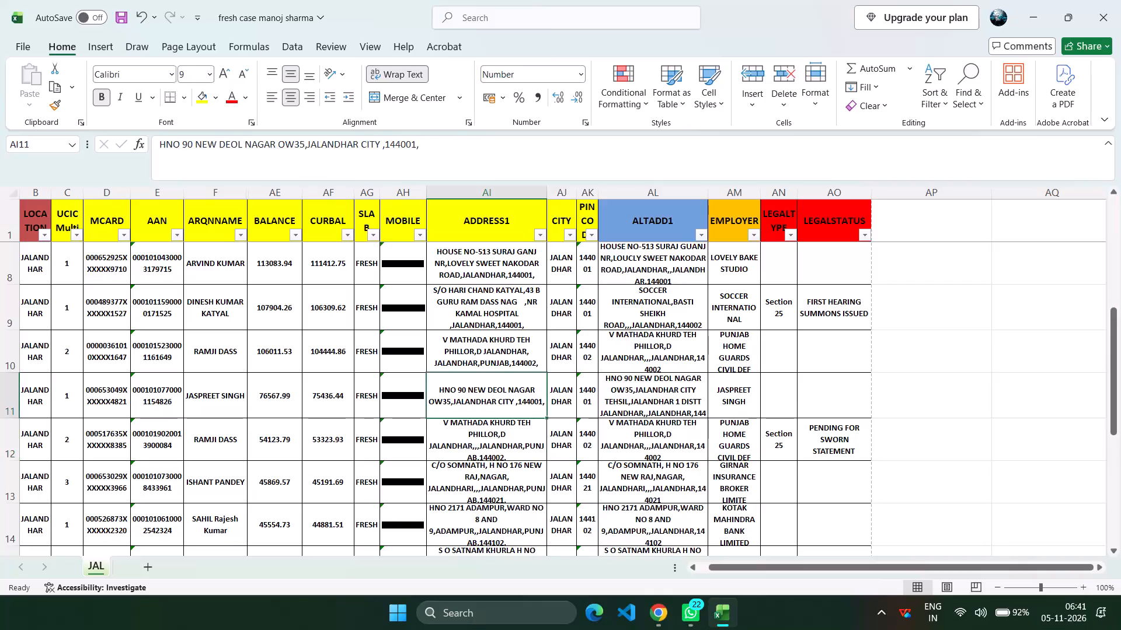
key("ctrl+c")
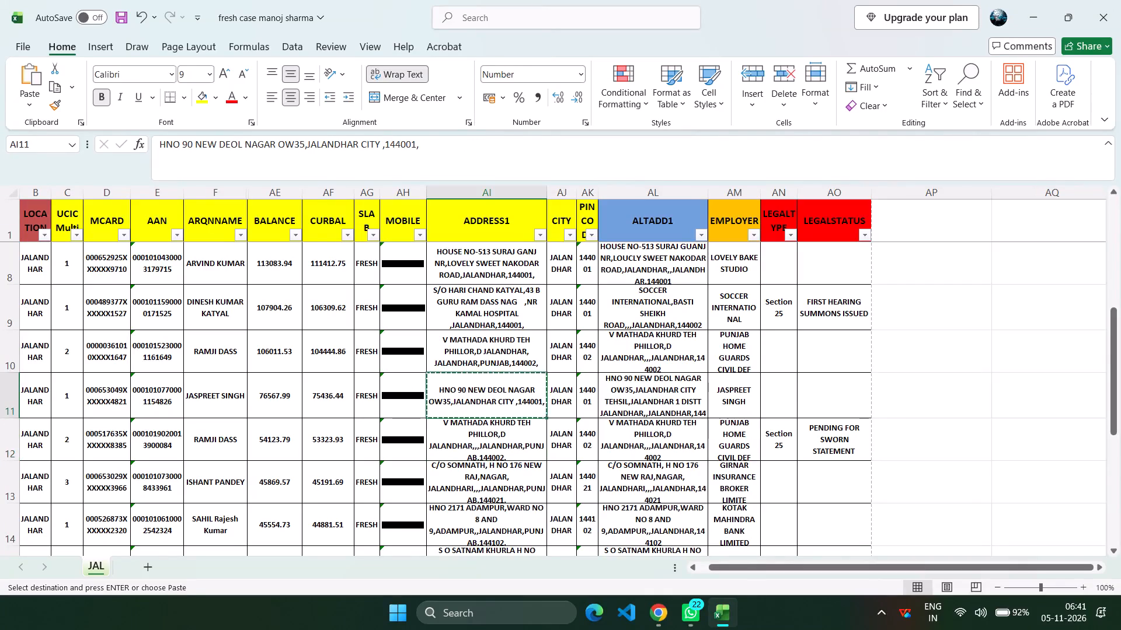
key("Right")
key("Right")
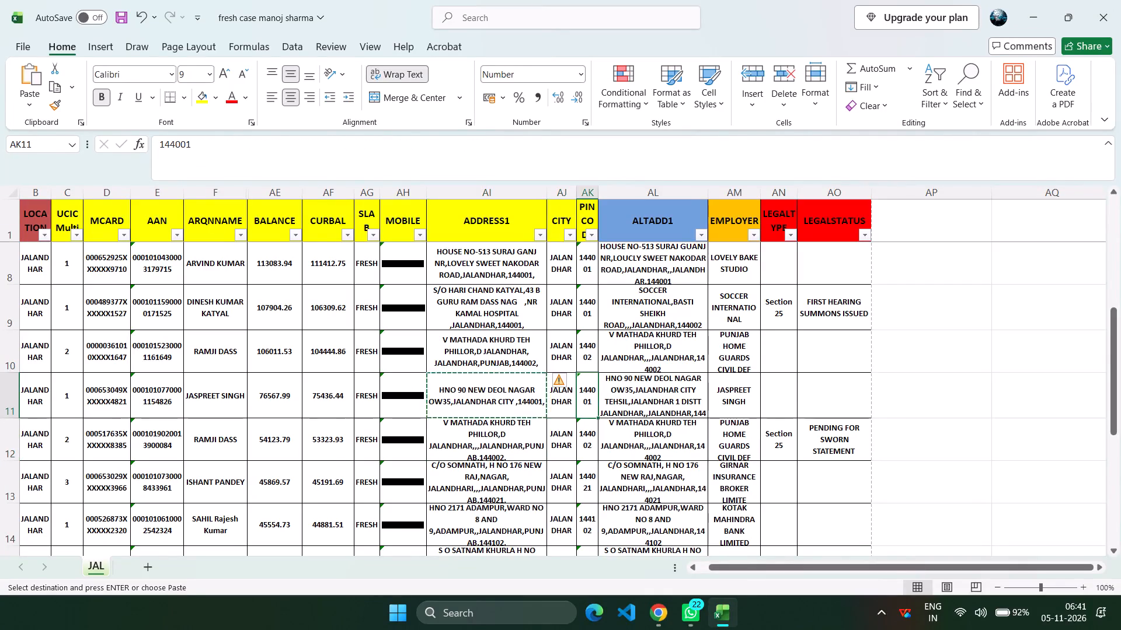
key("Right")
key("Return")
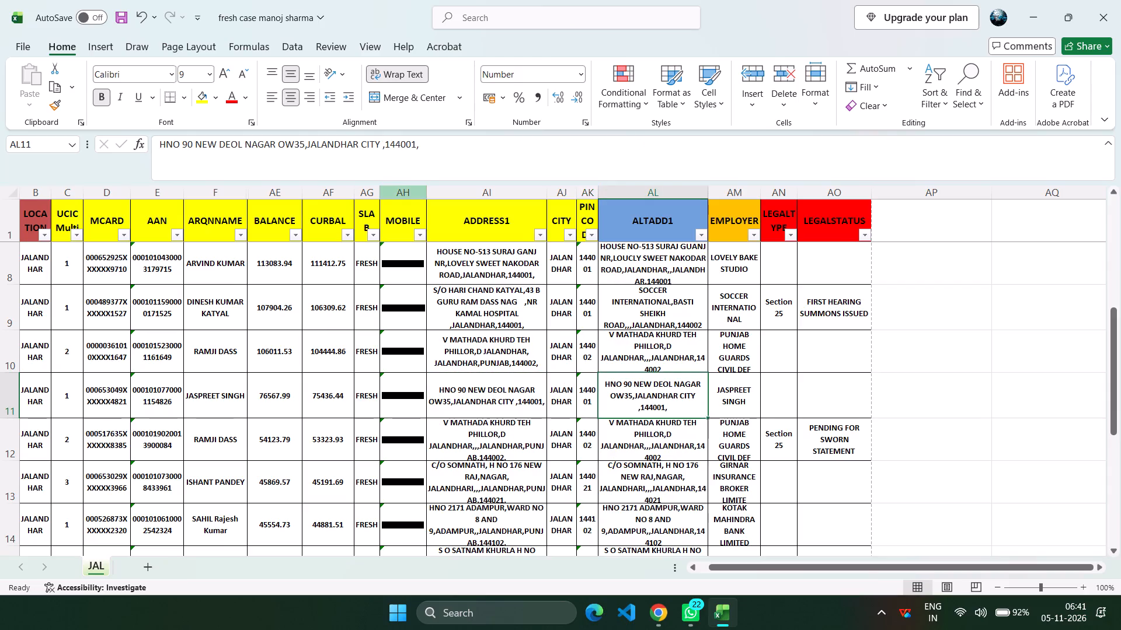
Delete the repeated JALANDHAR, PUNJAB and the surplus commas before the pin code in the row 12 ADDRESS1 entry.
left_click(474, 438)
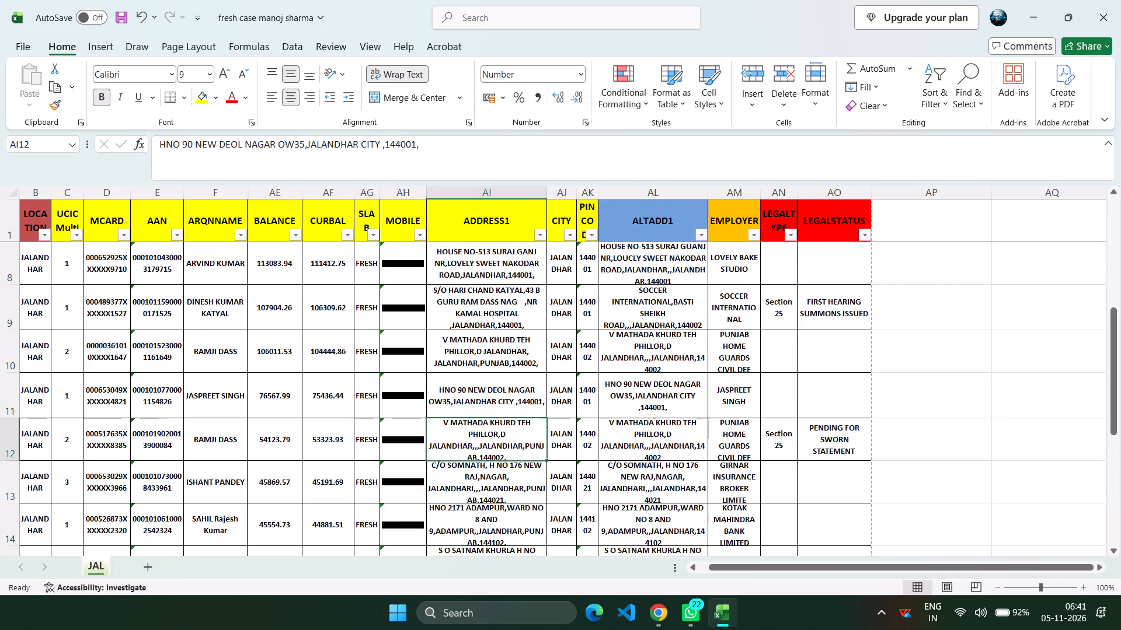
left_click(464, 146)
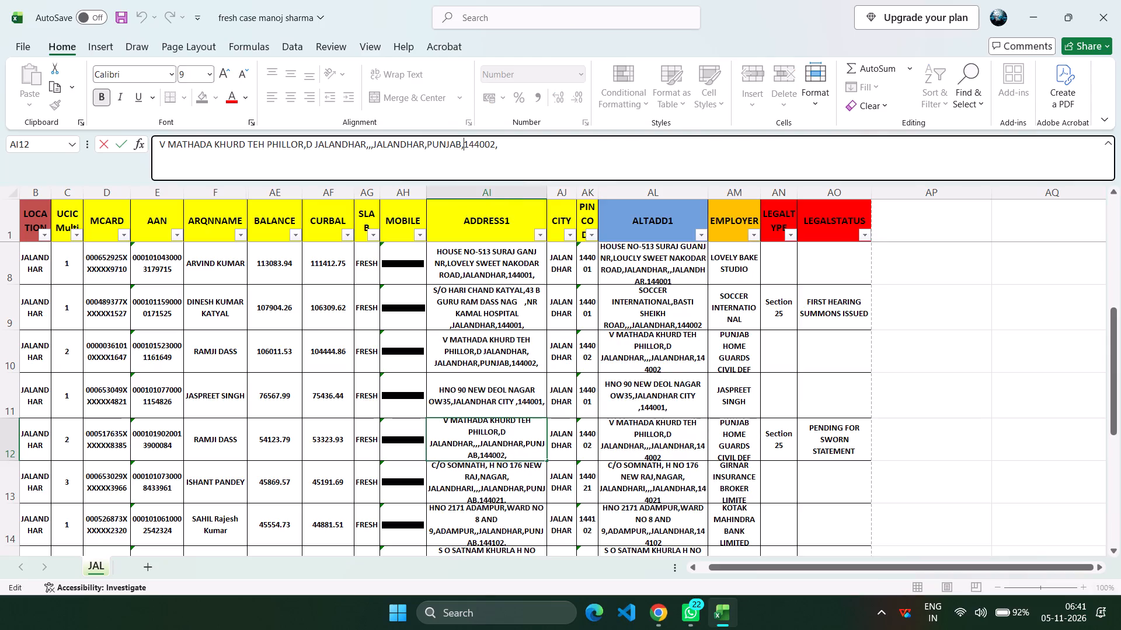
key("BackSpace")
key("BackSpace")
key("BackSpace")
key("BackSpace")
key("BackSpace")
key("BackSpace")
key("BackSpace")
key("BackSpace")
key("BackSpace")
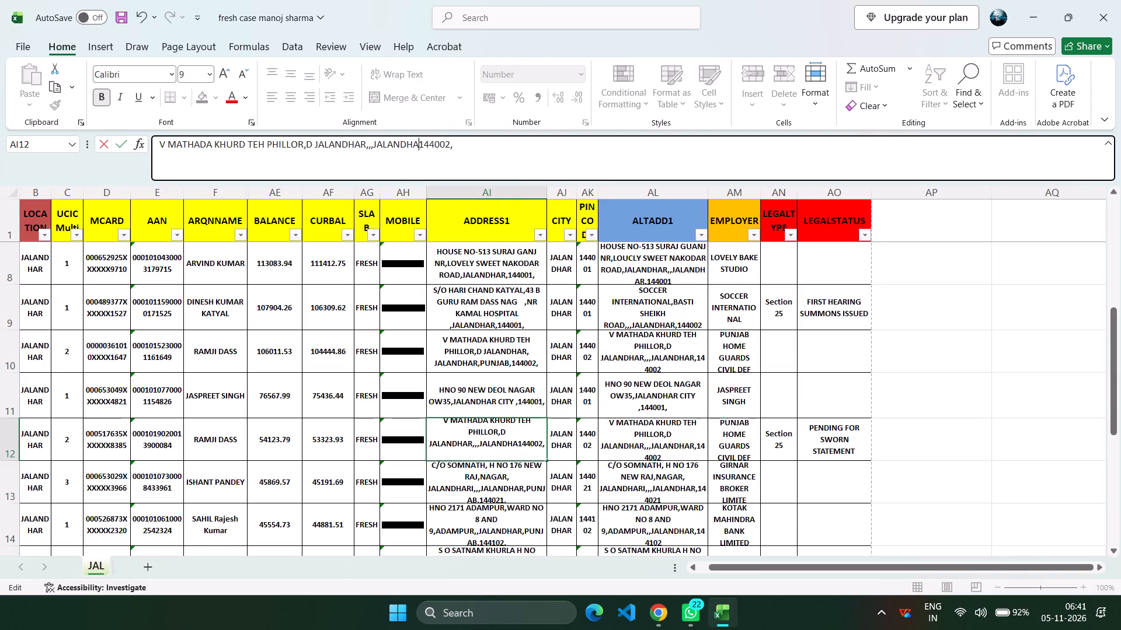
key("BackSpace")
key("BackSpace")
key("BackSpace")
key("BackSpace")
key("BackSpace")
key("BackSpace")
key("BackSpace")
key("BackSpace")
key("BackSpace")
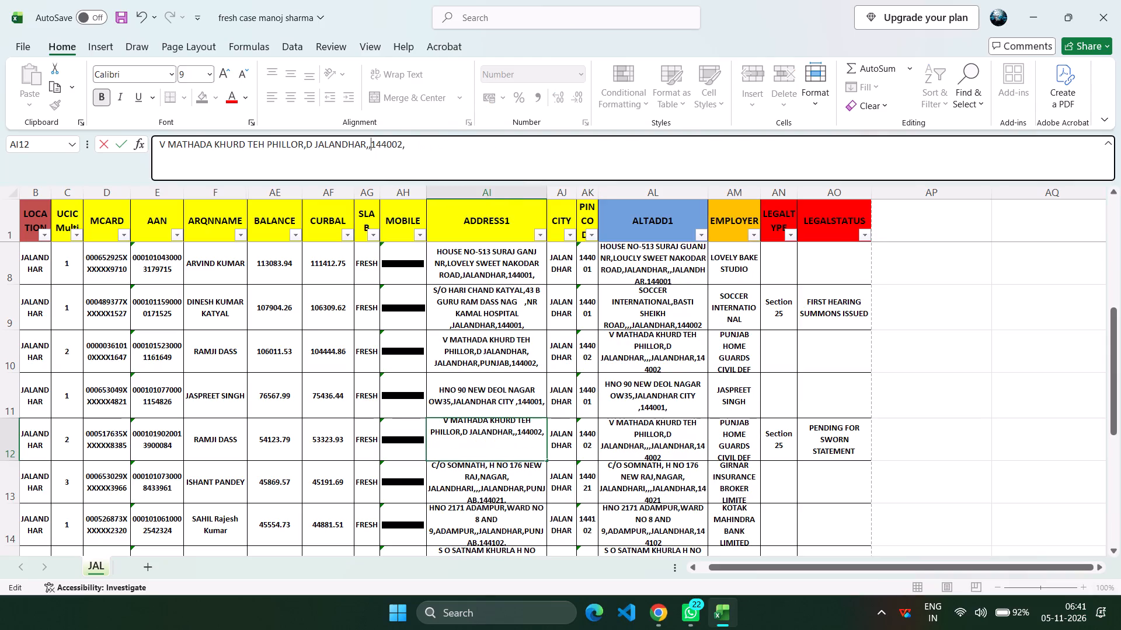
key("BackSpace")
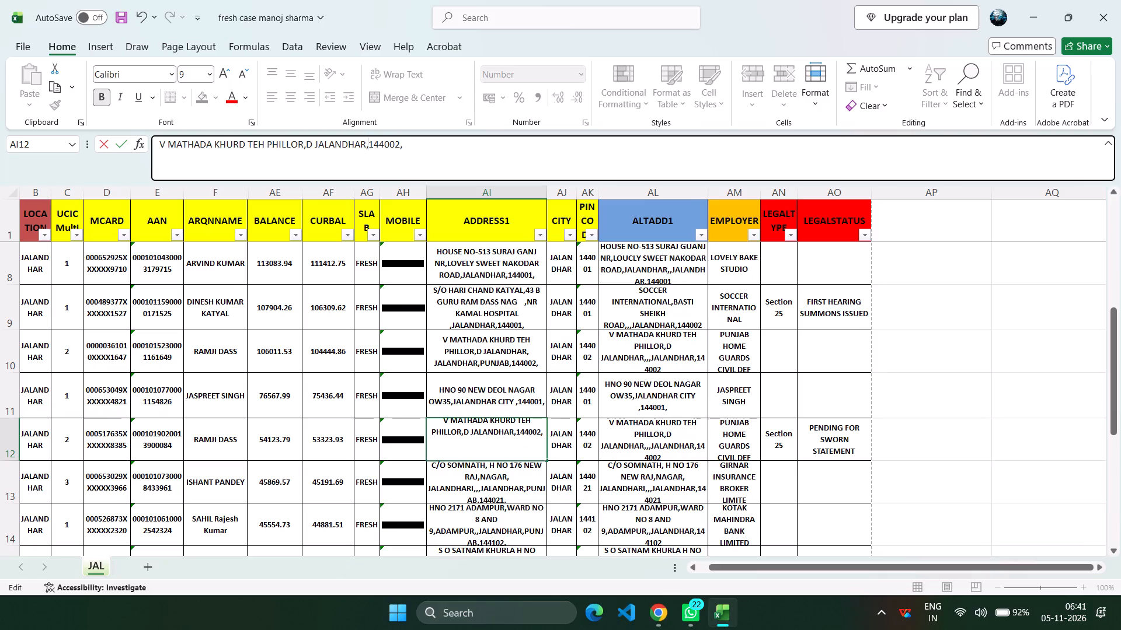
Delete the letter D before JALANDHAR in the row 12 ADDRESS1 entry.
key("Left")
key("Left")
key("Left")
key("Left")
key("Left")
key("Left")
key("Left")
key("Left")
key("Left")
key("Left")
key("Left")
key("BackSpace")
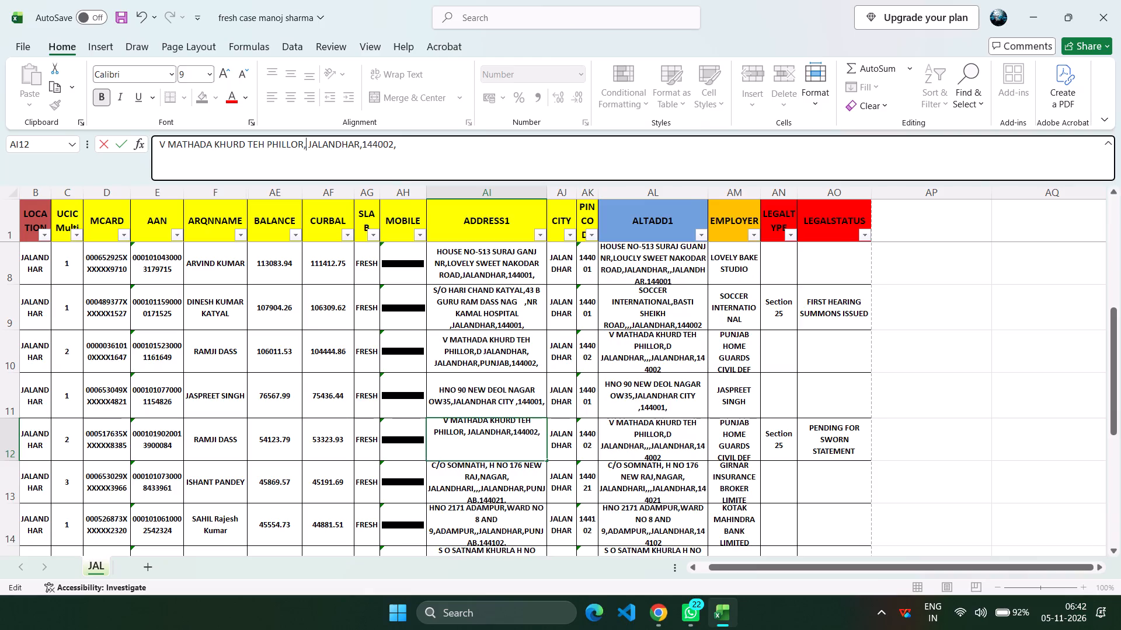
key("Left")
key("Left")
key("Left")
key("Left")
key("Left")
key("Left")
key("Left")
key("Left")
key("Left")
key("Left")
key("Left")
key("Left")
key("Left")
key("Left")
key("Left")
key("Left")
key("Left")
key("Left")
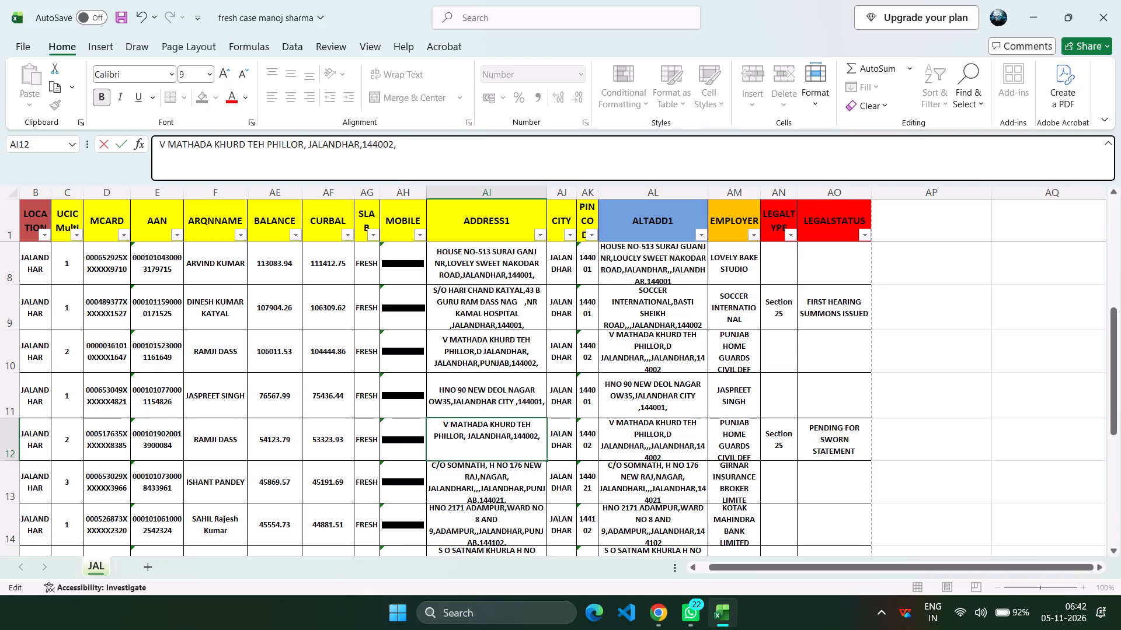
key("Left")
key("Left")
key("Left")
key("Left")
key("Left")
key("Left")
key("BackSpace")
key("u")
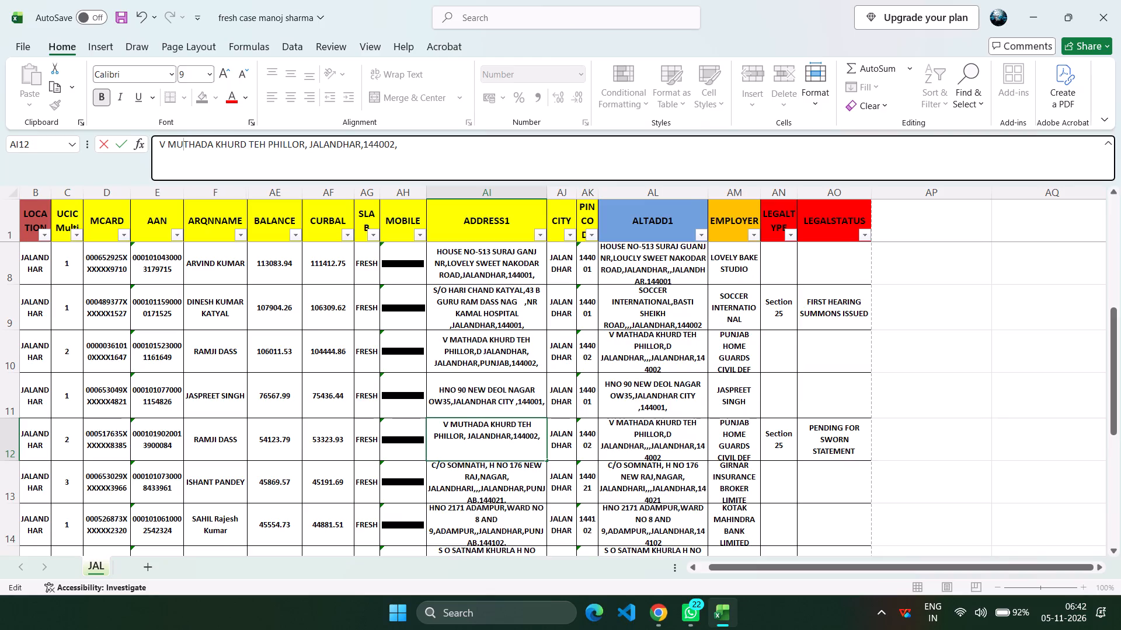
key("Return")
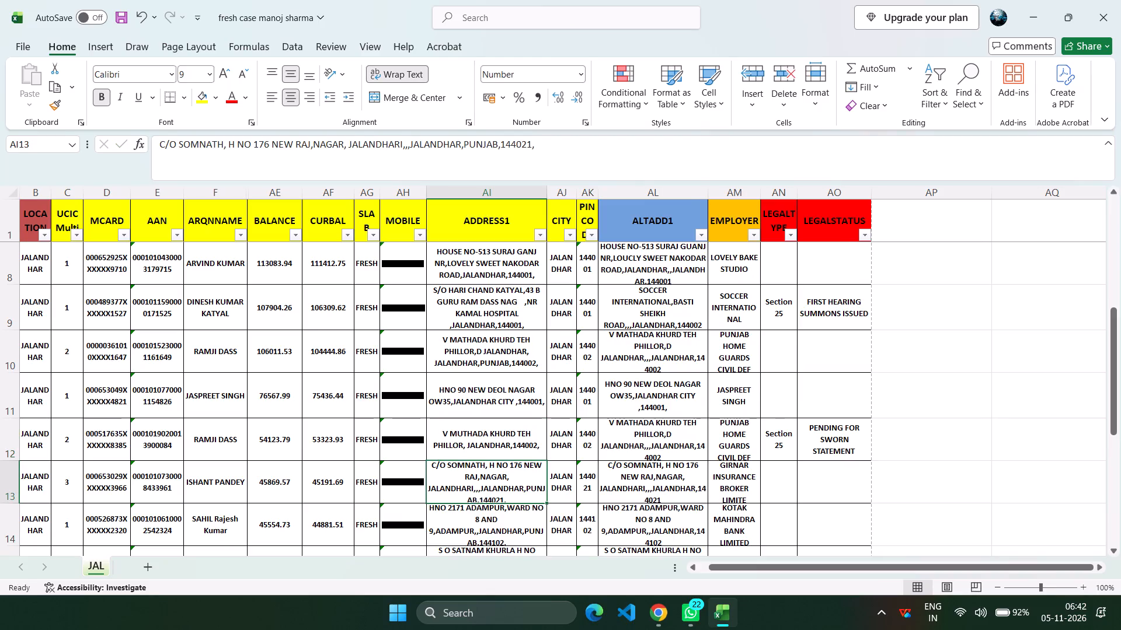
Copy the corrected row 12 ADDRESS1 entry into the ALTADD1 cell of the same row.
key("Up")
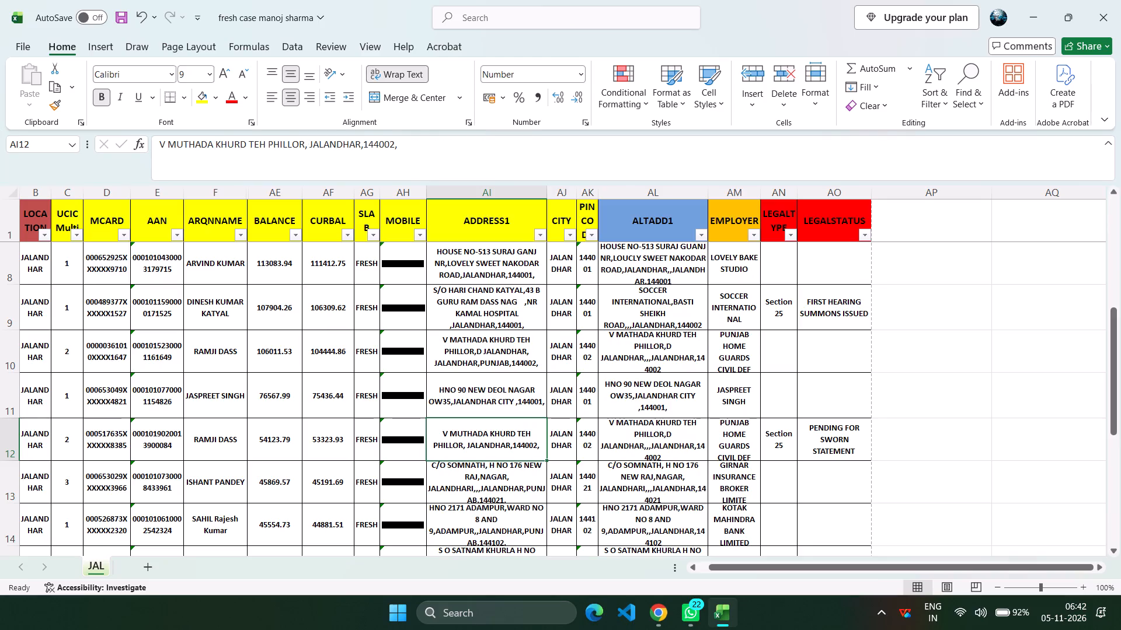
key("ctrl+c")
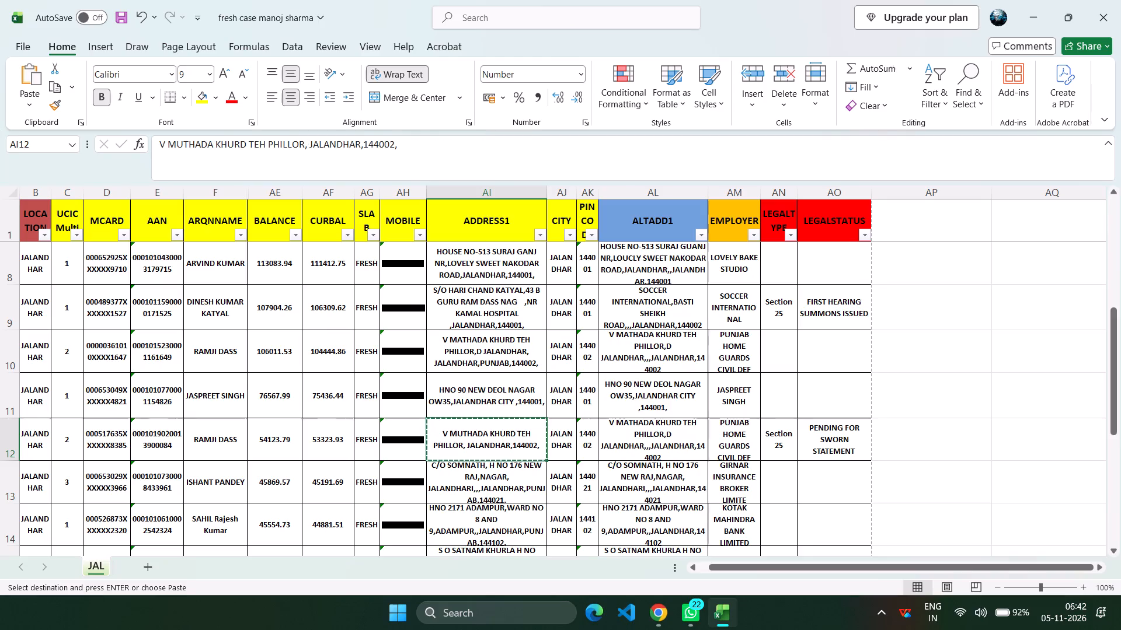
key("Right")
key("Right")
key("Right")
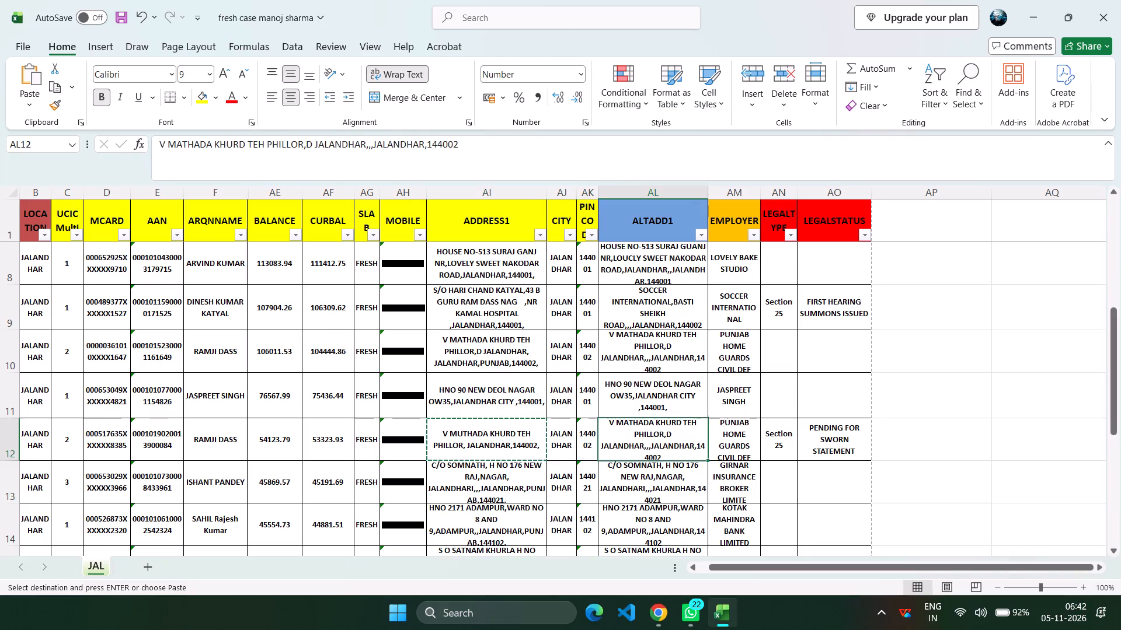
key("Return")
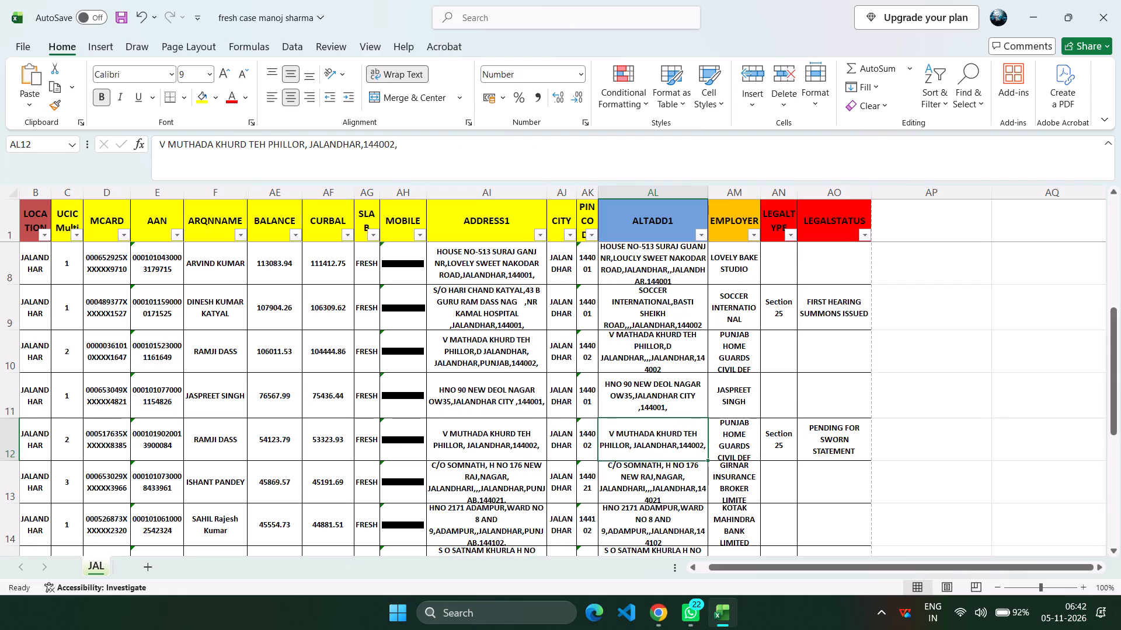
Delete the repeated JALANDHAR and the surplus commas before the pin code in the row 13 ALTADD1 entry and commit the text.
key("Down")
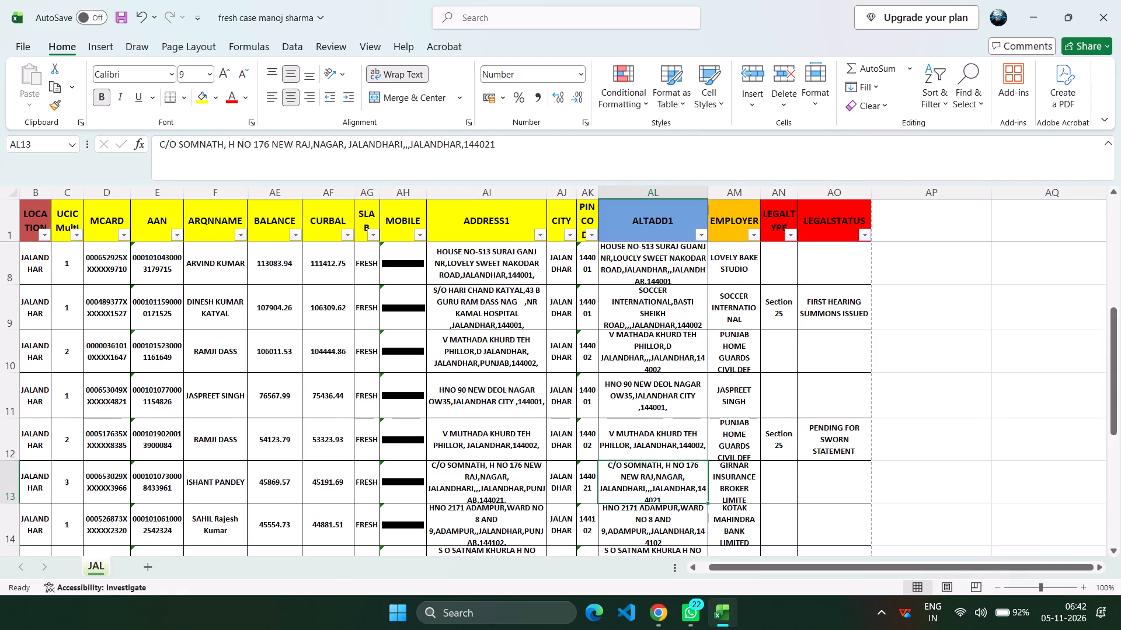
left_click(527, 155)
key("Left")
key("Left")
key("Left")
key("Left")
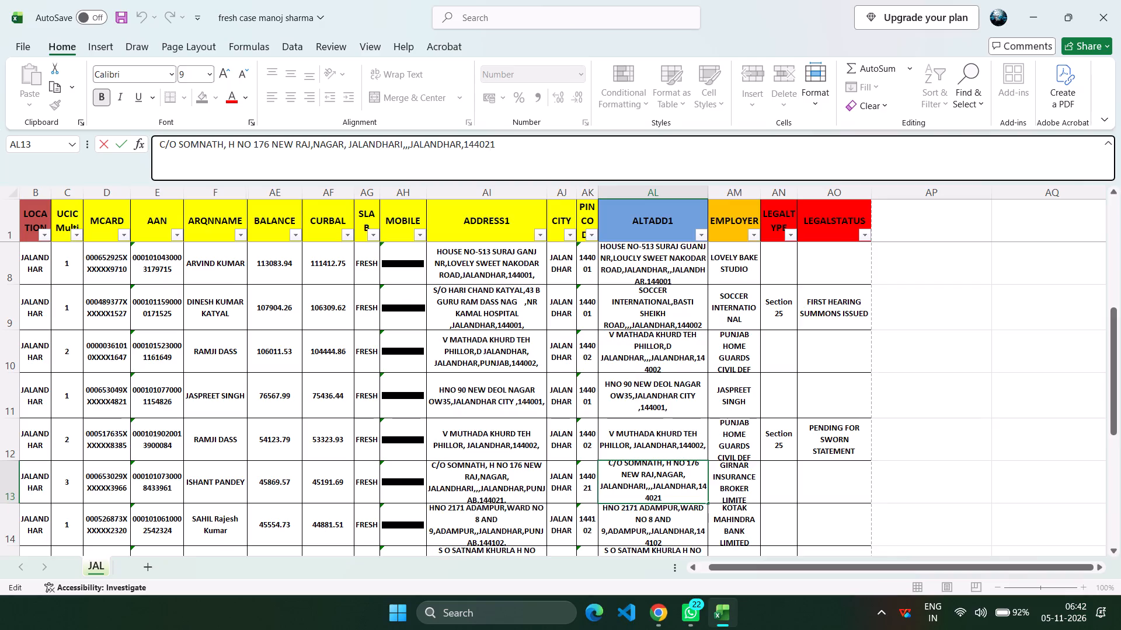
key("Left")
key("Left")
key("BackSpace")
key("BackSpace")
key("BackSpace")
key("BackSpace")
key("BackSpace")
key("BackSpace")
key("BackSpace")
key("BackSpace")
key("BackSpace")
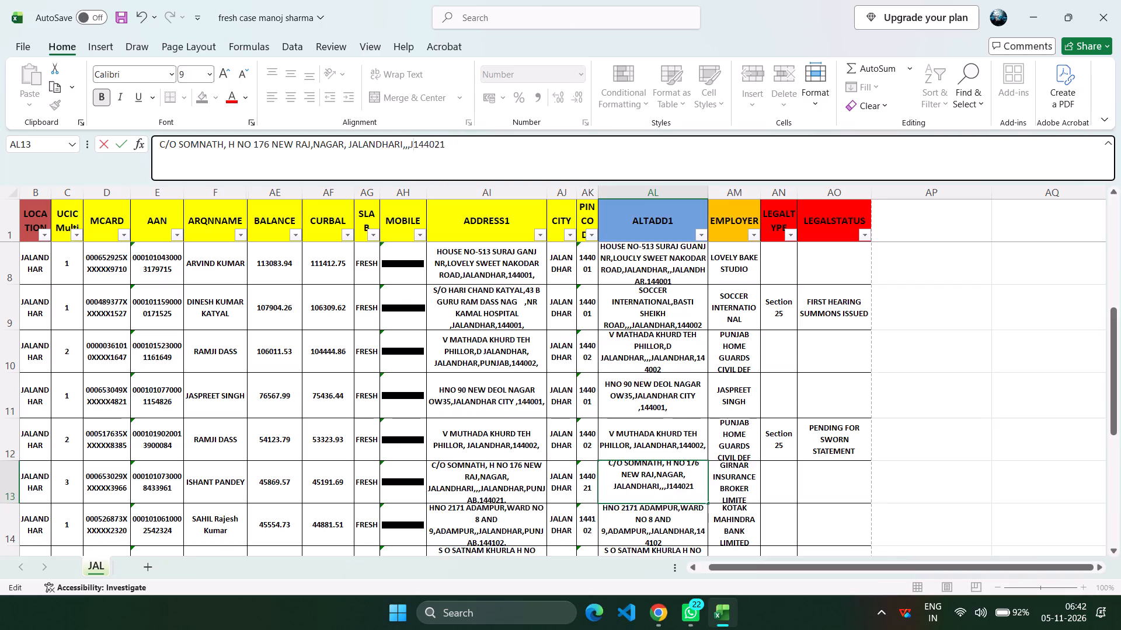
key("BackSpace")
key("BackSpace")
key("BackSpace")
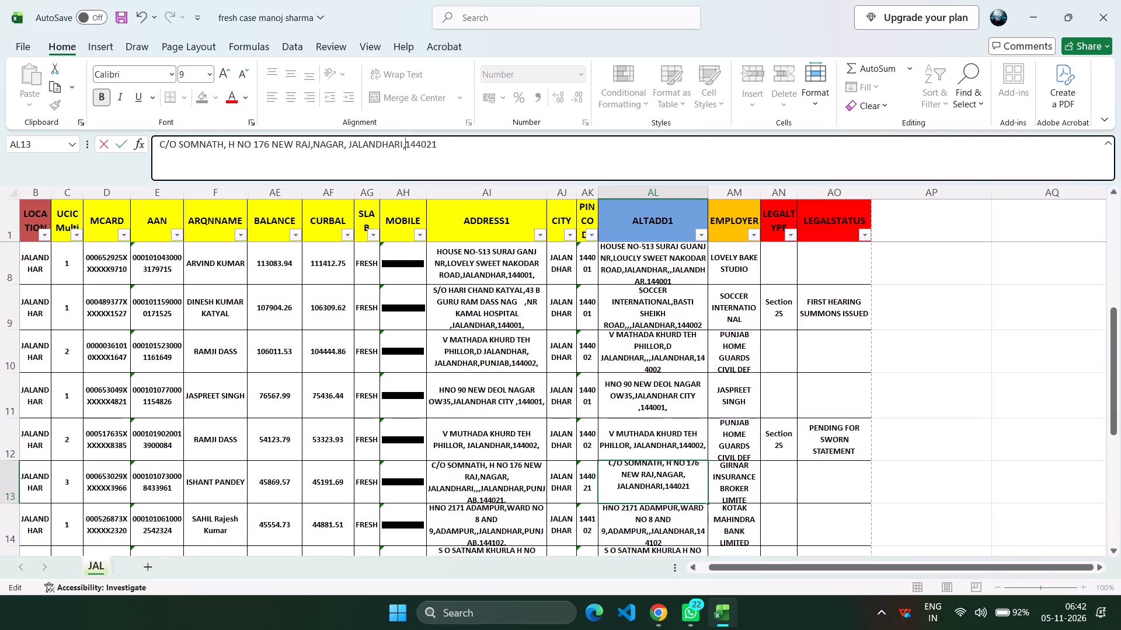
key("Return")
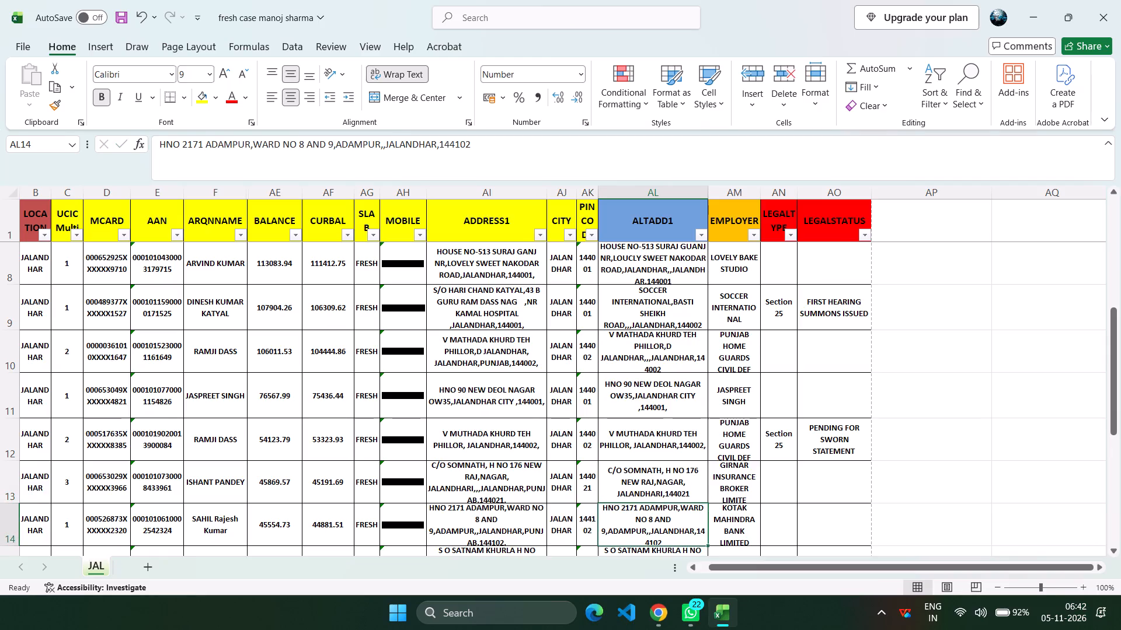
Copy the shortened row 13 ALTADD1 entry into the ADDRESS1 cell of the same row.
key("Up")
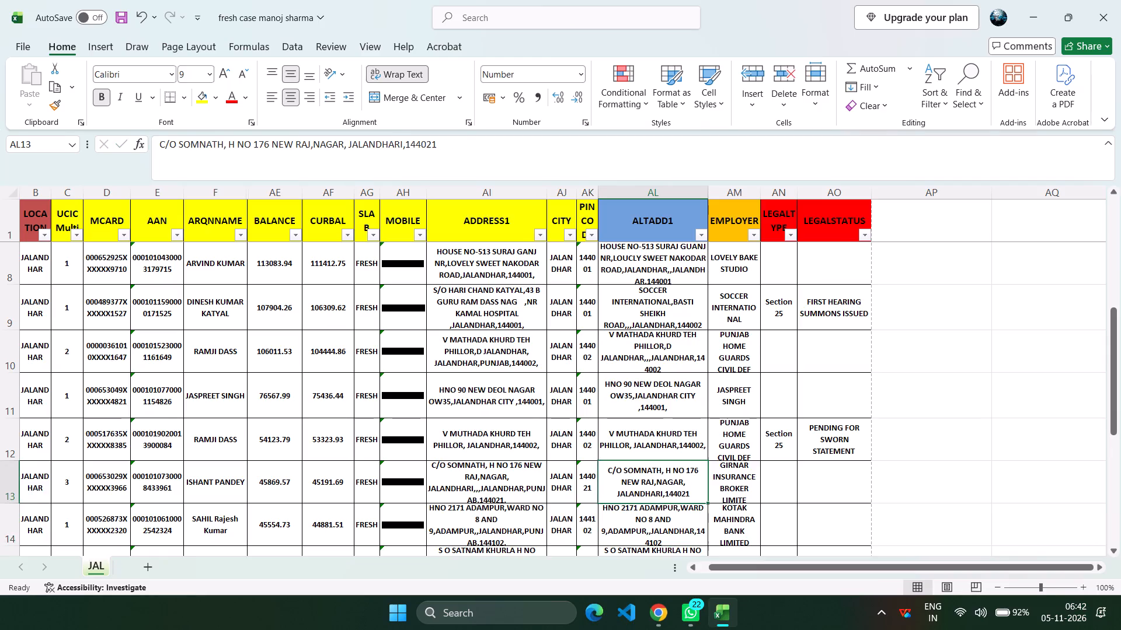
key("ctrl+c")
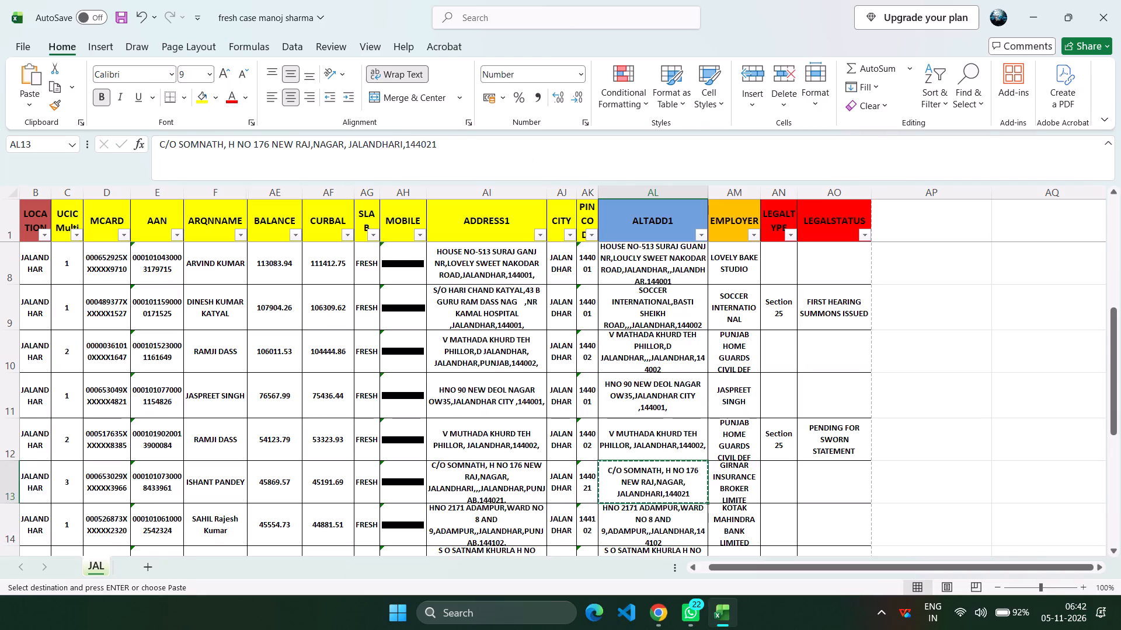
key("Left")
key("Left")
key("Left")
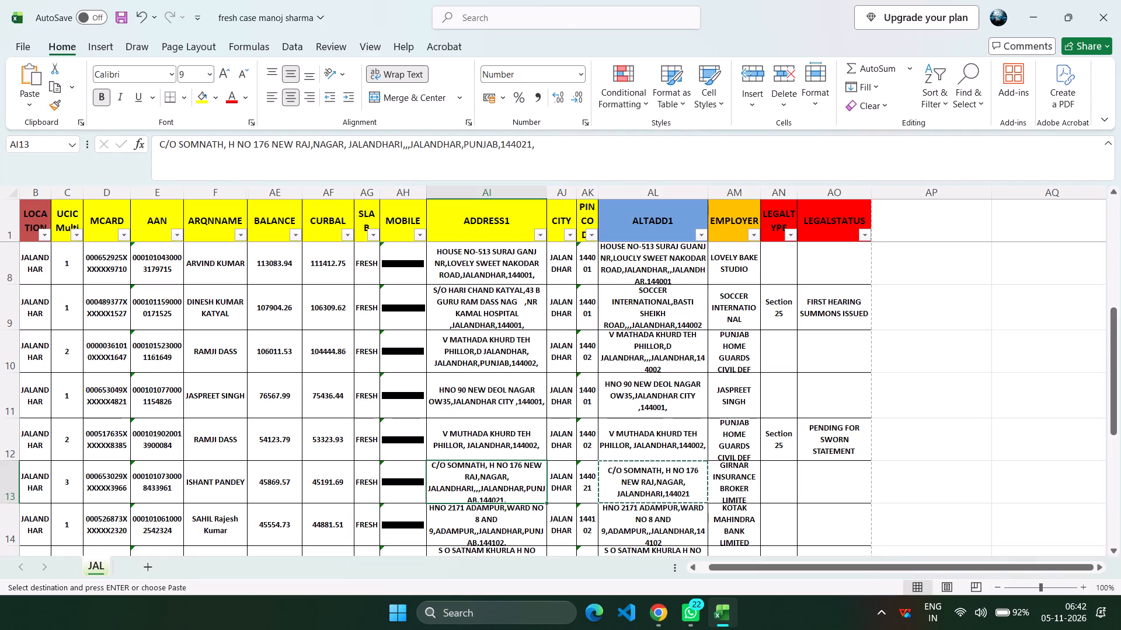
key("ctrl+v")
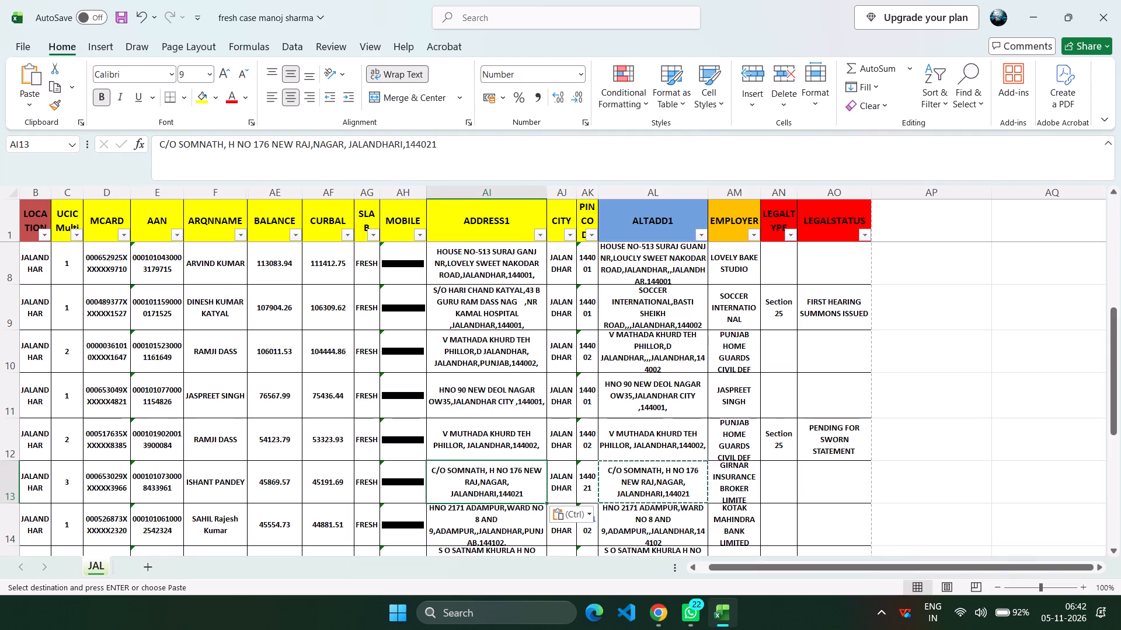
key("Down")
key("Down")
key("Down")
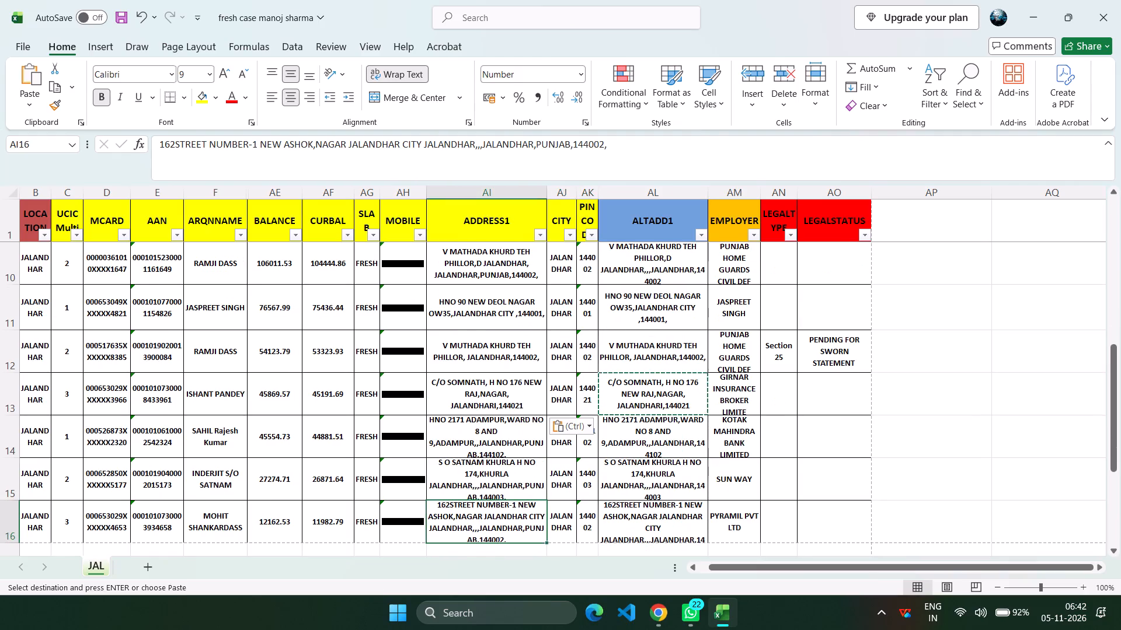
key("Up")
key("Up")
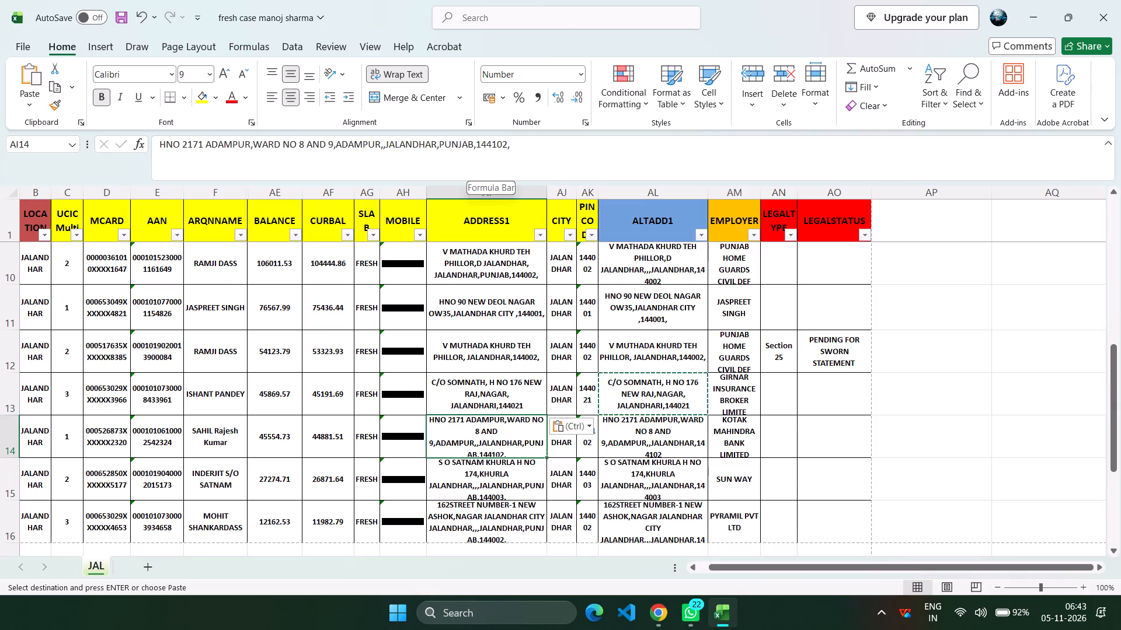
left_click(253, 145)
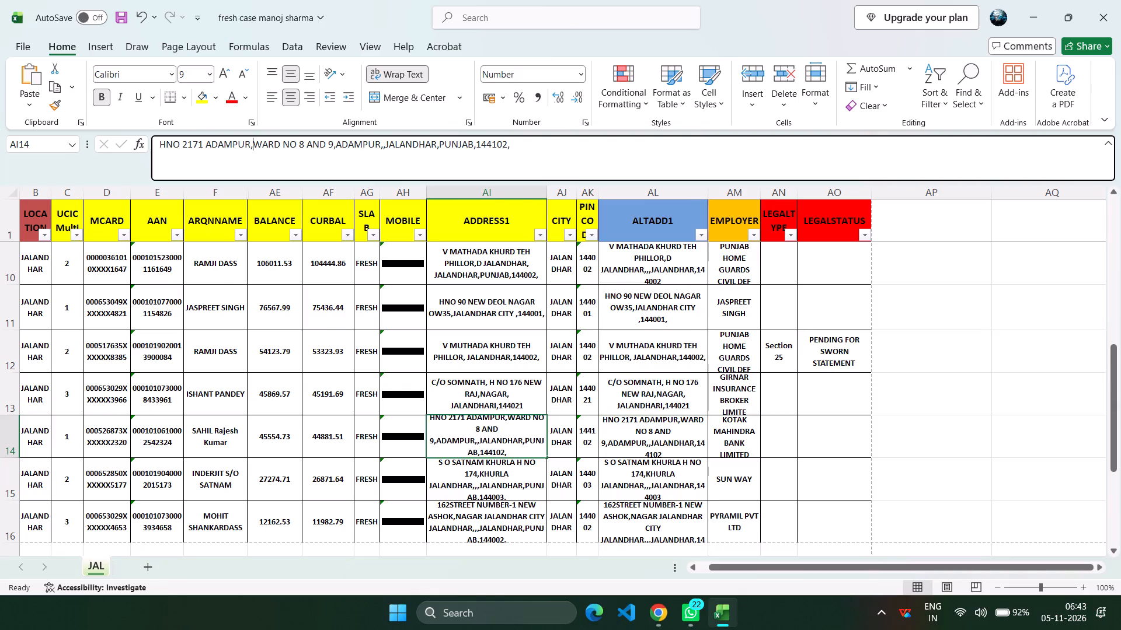
key("BackSpace")
key("BackSpace")
key("BackSpace")
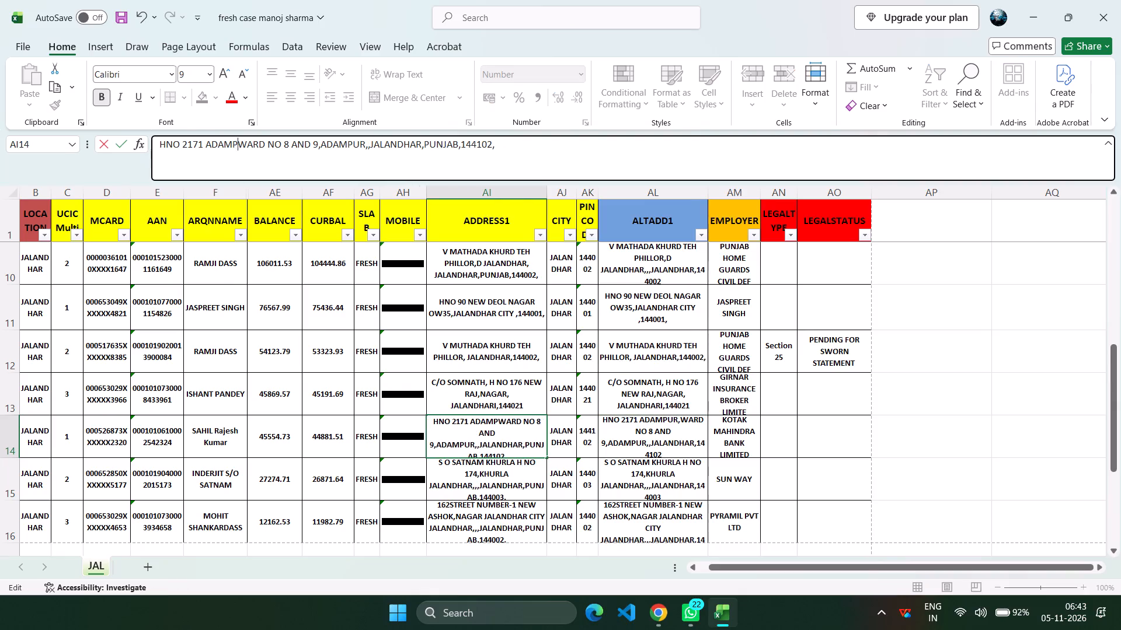
key("BackSpace")
key("BackSpace")
key("BackSpace")
key("BackSpace")
key("BackSpace")
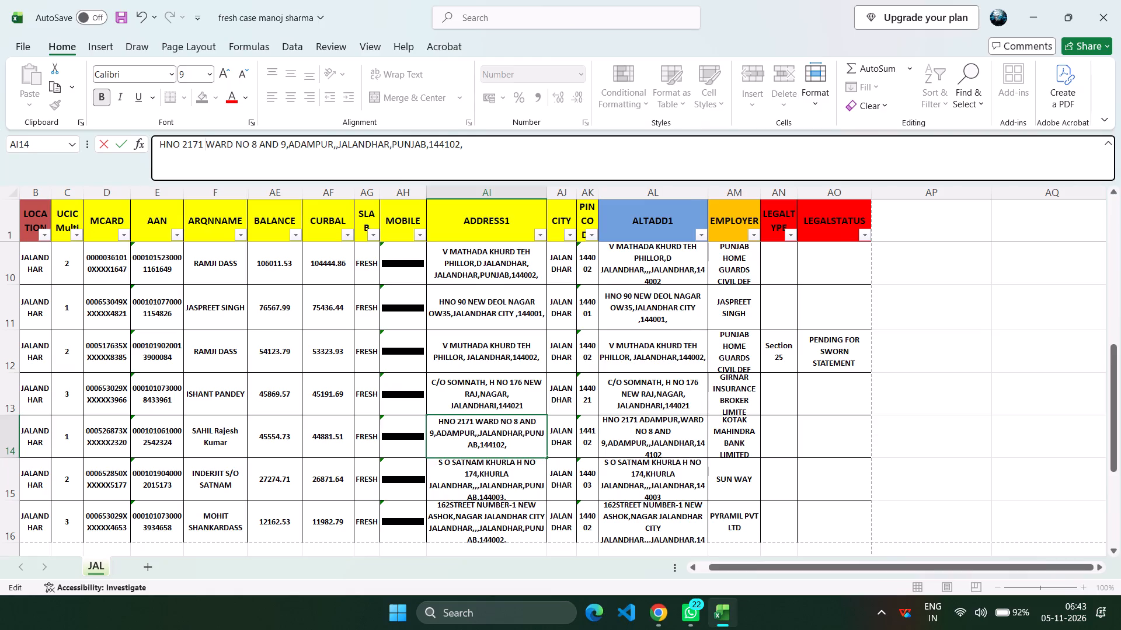
Insert a space before the remaining ADAMPUR in the row 14 ADDRESS1 entry.
key("Right")
key("Right")
key("Right")
key("Right")
key("Right")
key("Right")
key("Right")
key("Right")
key("Right")
key("Right")
key("Right")
key("Right")
key("Right")
key("Right")
key("Right")
key("Right")
key("space")
Delete the surplus comma between ADAMPUR and JALANDHAR in the row 14 ADDRESS1 entry.
key("Right")
key("Right")
key("Right")
key("Right")
key("Right")
key("Right")
key("Right")
key("Right")
key("Right")
key("Right")
key("Right")
key("Right")
key("Right")
key("Right")
key("Right")
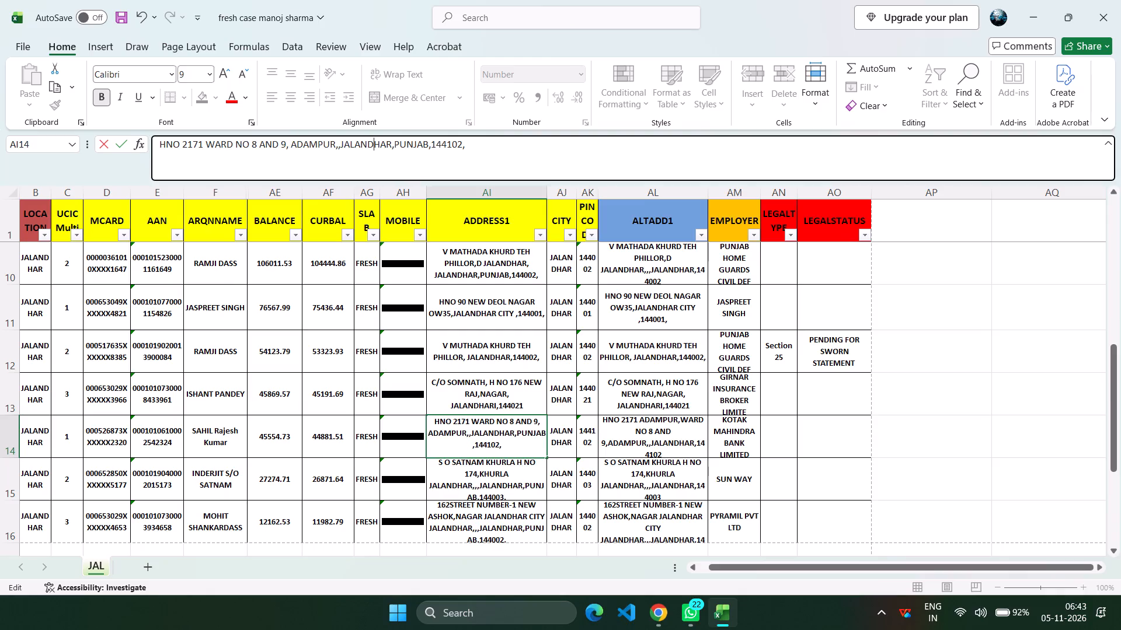
key("Left")
key("Left")
key("Left")
key("Left")
key("Left")
key("Left")
key("BackSpace")
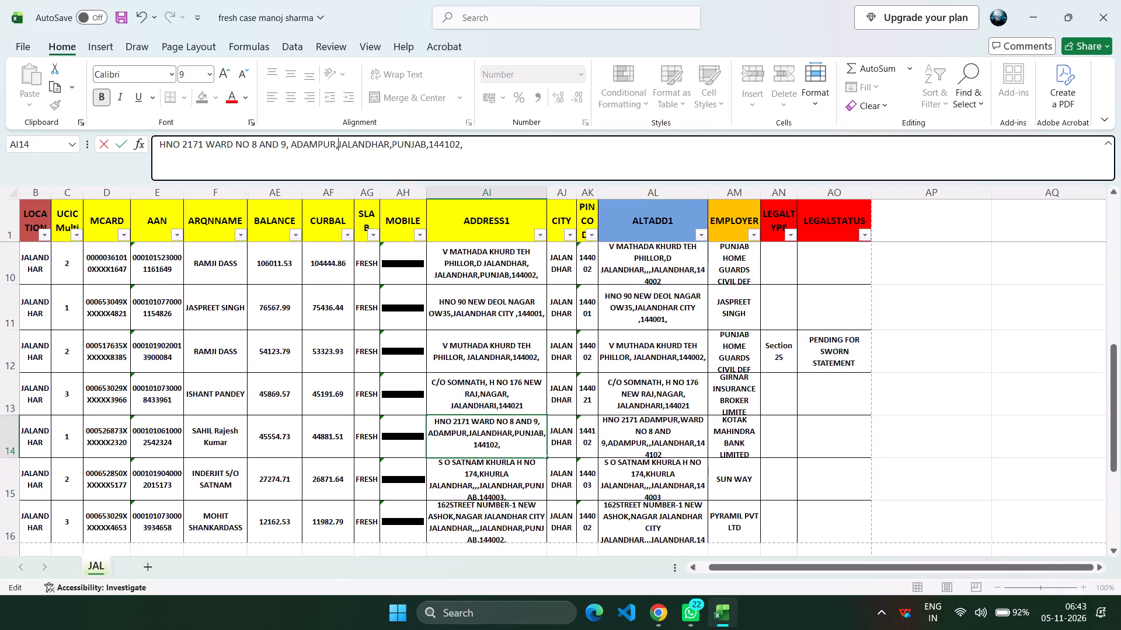
Delete PUNJAB and its comma before the pin code in the row 14 ADDRESS1 entry and commit the text.
key("Right")
key("Right")
key("Right")
key("Right")
key("Right")
key("Right")
key("Right")
key("Right")
key("Right")
key("Right")
key("Right")
key("Right")
key("Right")
key("Right")
key("Right")
key("Right")
key("Right")
key("BackSpace")
key("BackSpace")
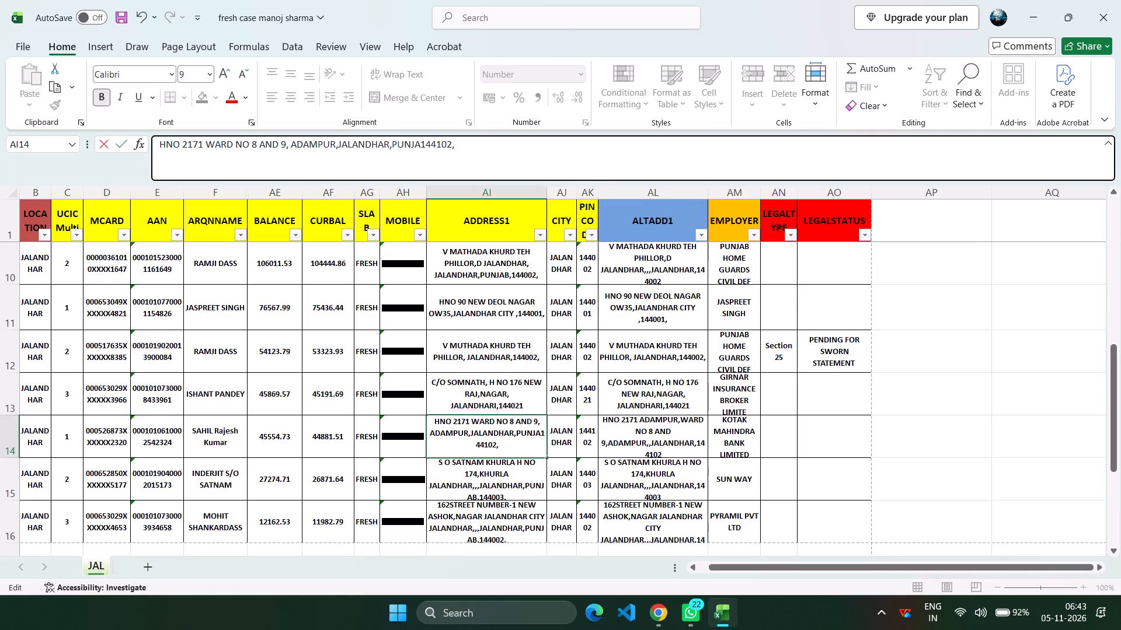
key("BackSpace")
key("BackSpace")
key("BackSpace")
key("BackSpace")
key("BackSpace")
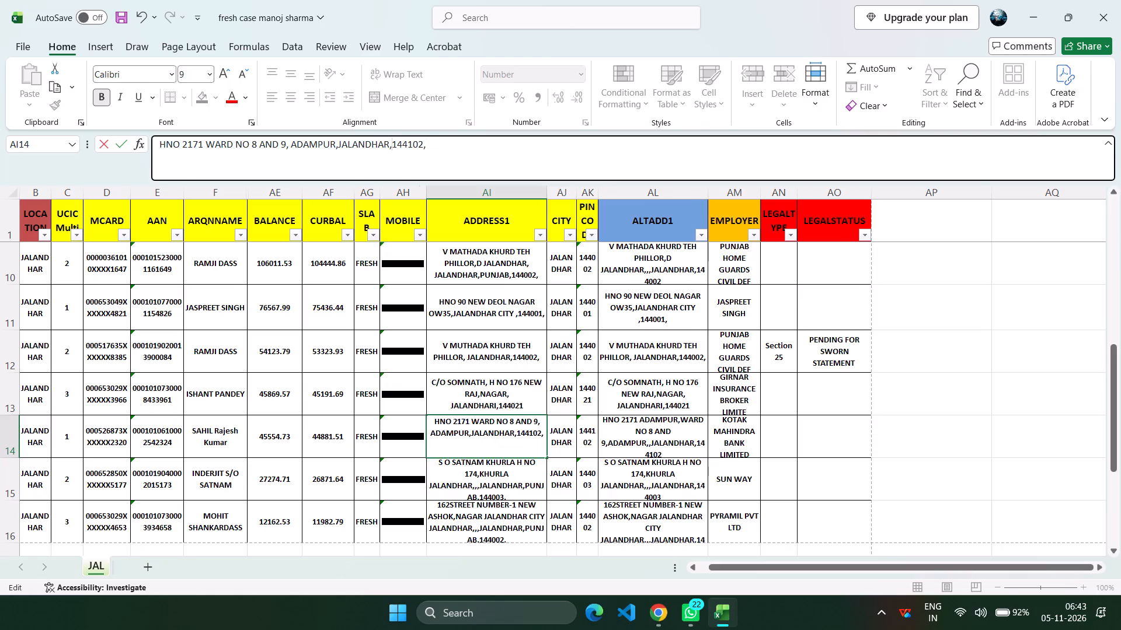
key("Return")
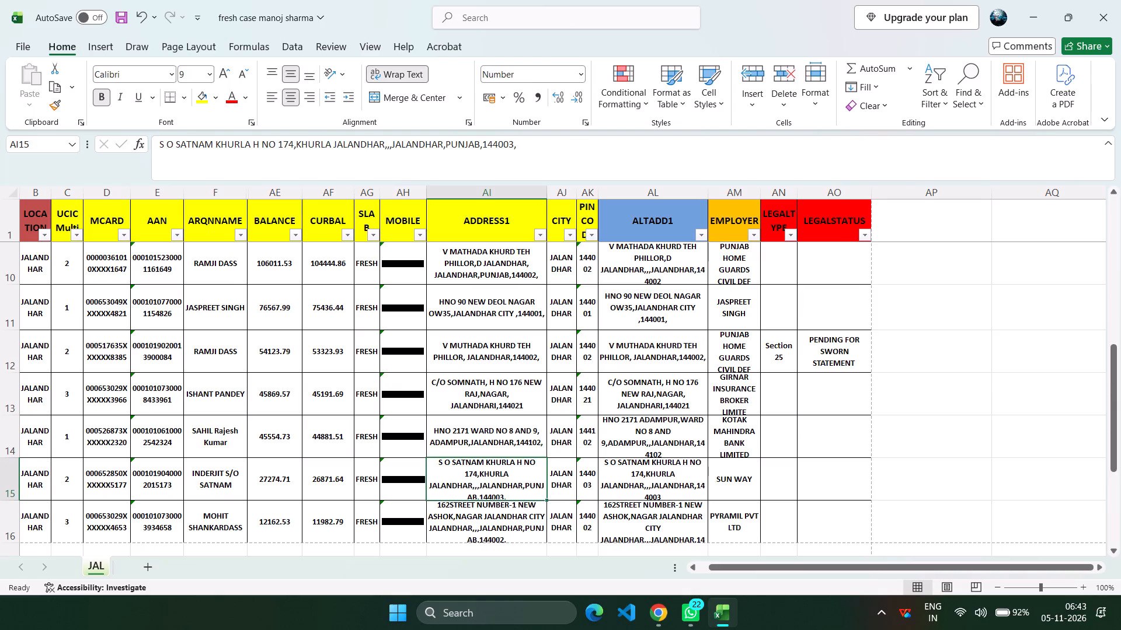
Copy the shortened row 14 ADDRESS1 entry into the ALTADD1 cell of the same row.
key("Up")
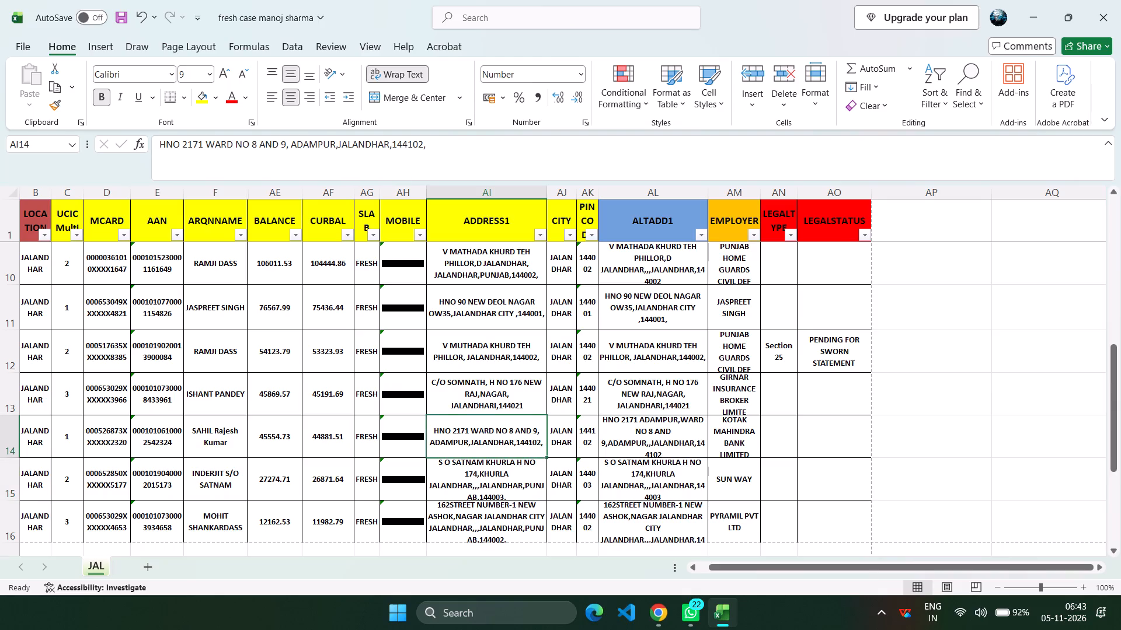
key("ctrl+c")
key("Right")
key("Right")
key("Right")
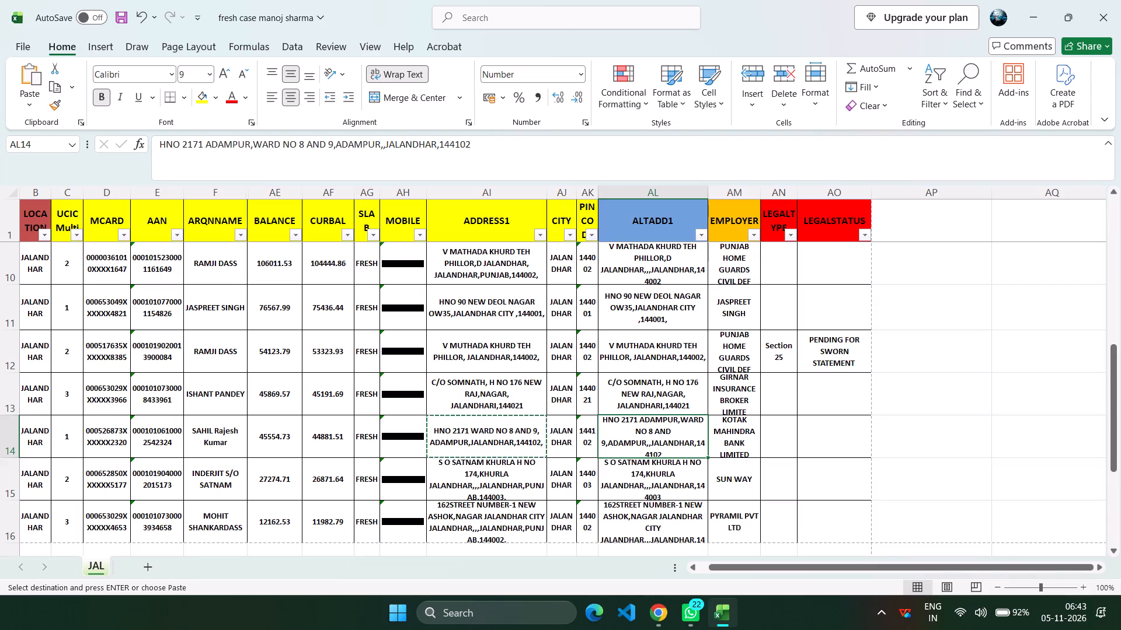
key("ctrl+v")
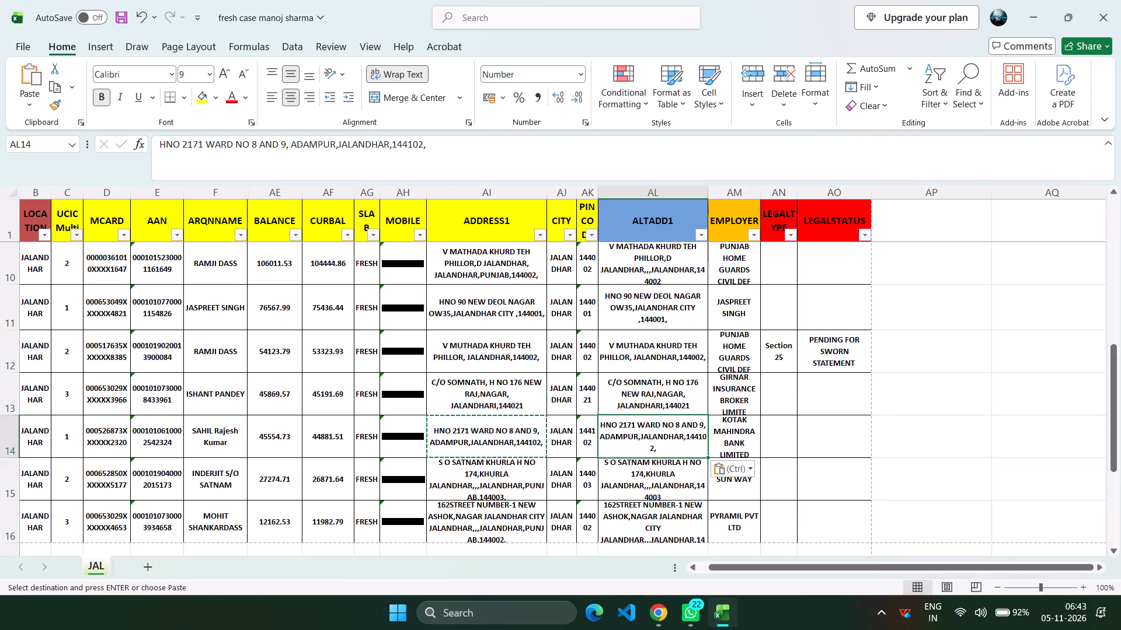
key("Return")
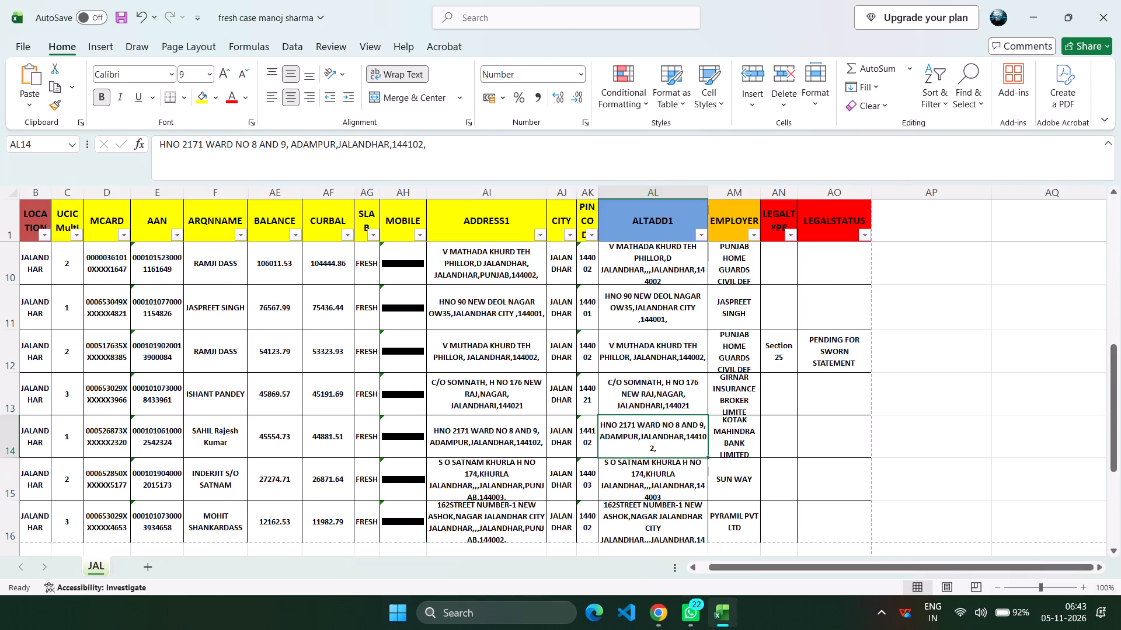
Delete the repeated JALANDHAR and surplus commas before the pin code in the row 15 ALTADD1 entry and commit the text.
key("Down")
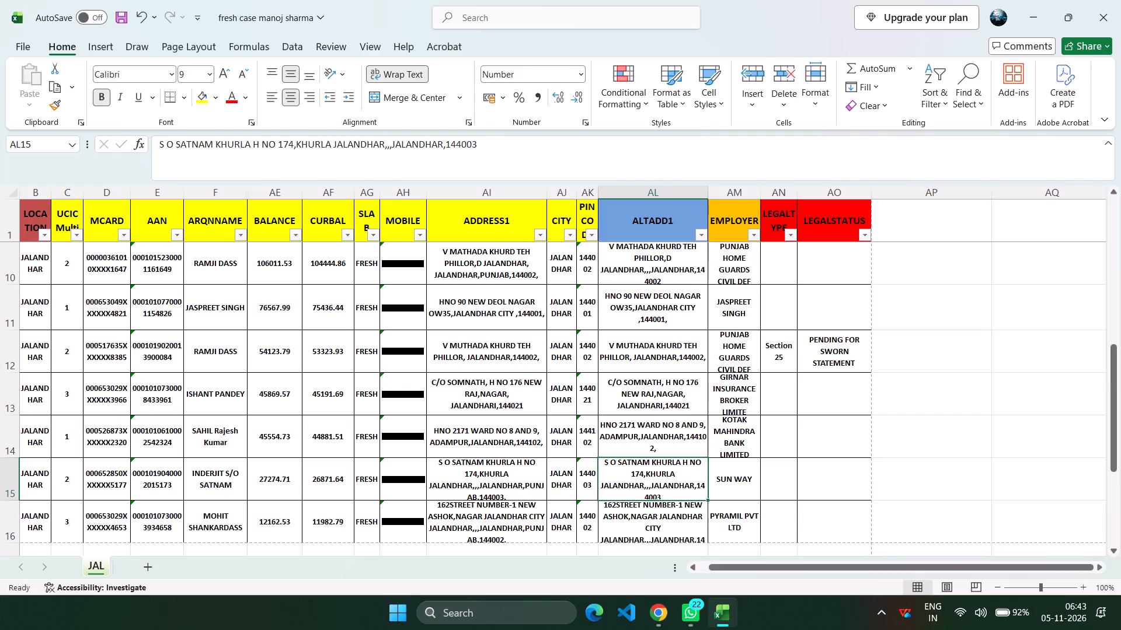
left_click(497, 156)
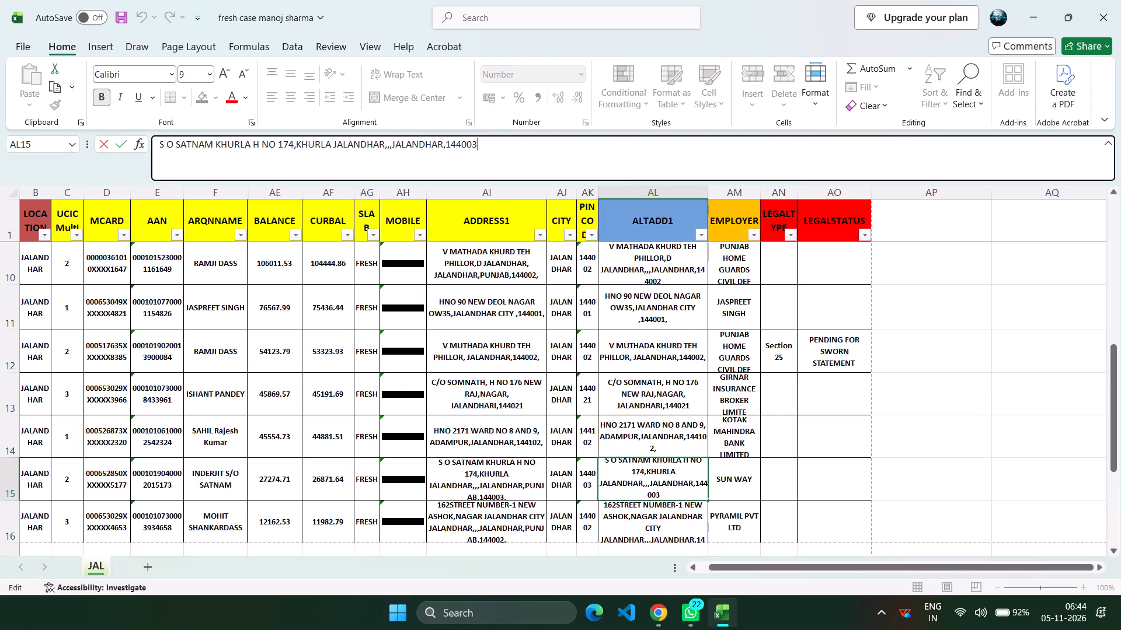
key("Left")
key("Left")
key("Left")
key("Left")
key("Left")
key("Left")
key("BackSpace")
key("BackSpace")
key("BackSpace")
key("BackSpace")
key("BackSpace")
key("BackSpace")
key("BackSpace")
key("BackSpace")
key("BackSpace")
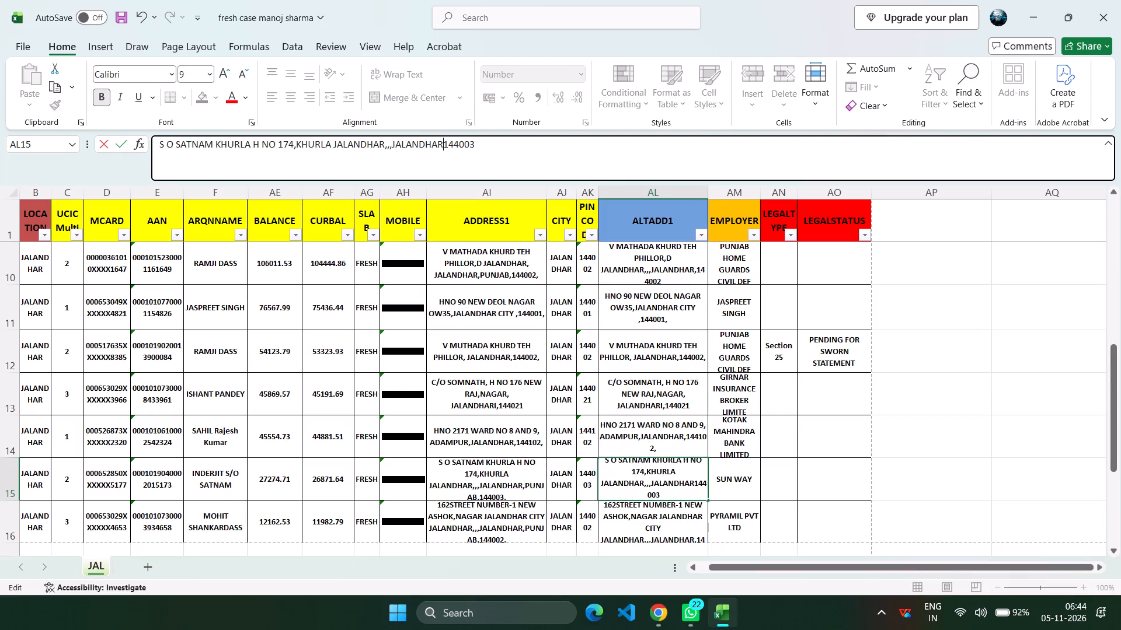
key("BackSpace")
key("BackSpace")
key("BackSpace")
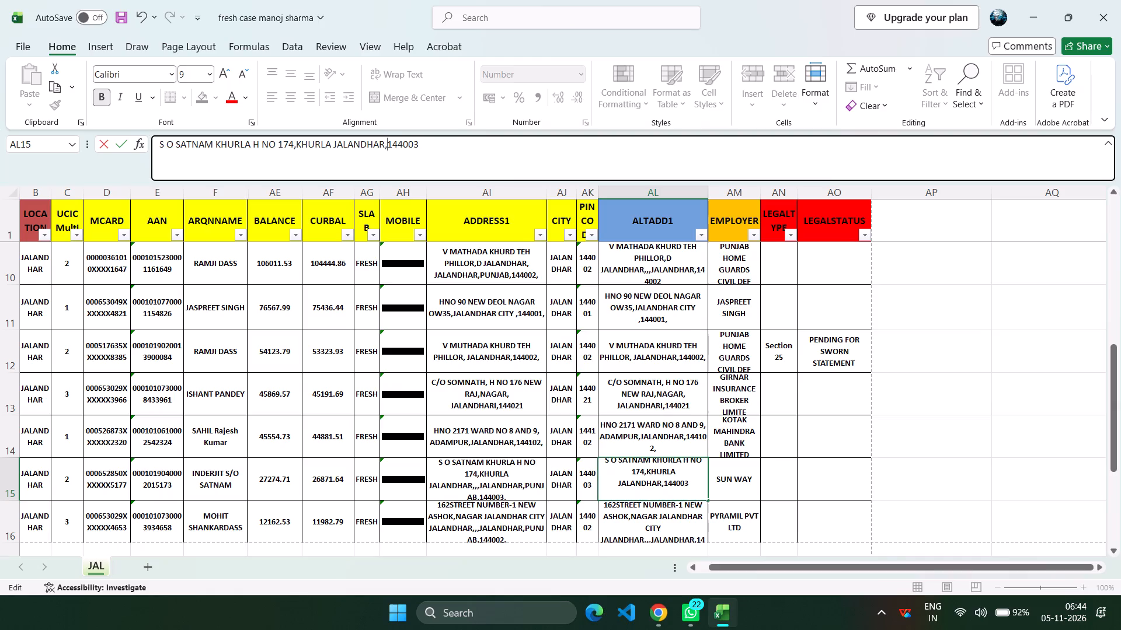
key("Left")
key("Left")
key("Left")
key("Left")
key("Left")
key("Left")
key("Left")
key("Left")
key("Left")
key("Left")
key("Return")
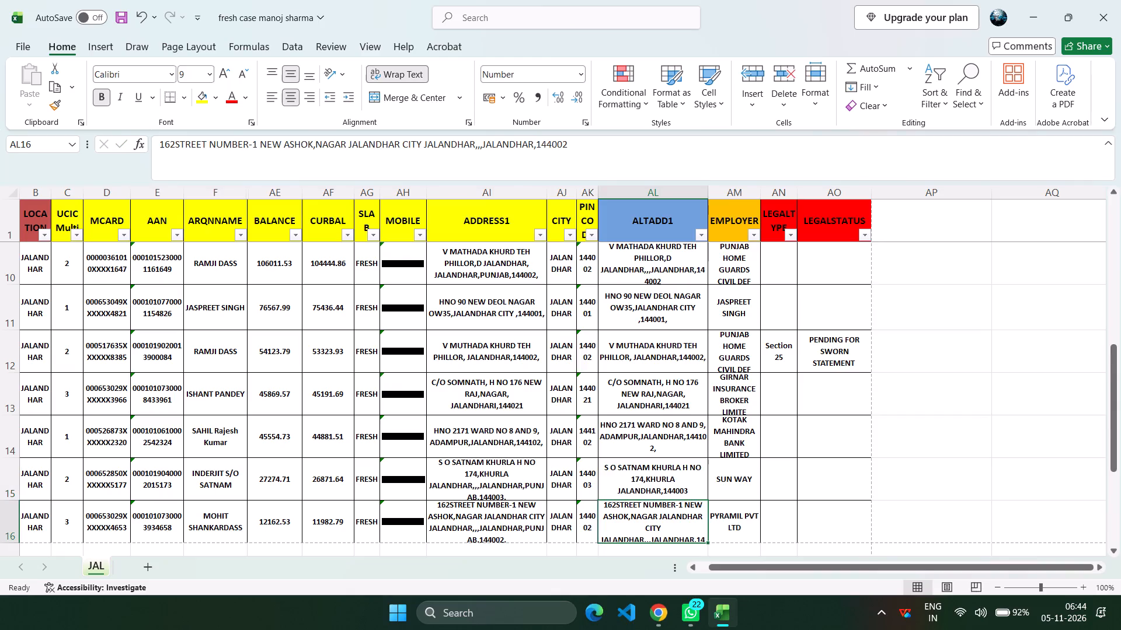
Copy the shortened row 15 ALTADD1 entry into the ADDRESS1 cell of the same row.
key("Up")
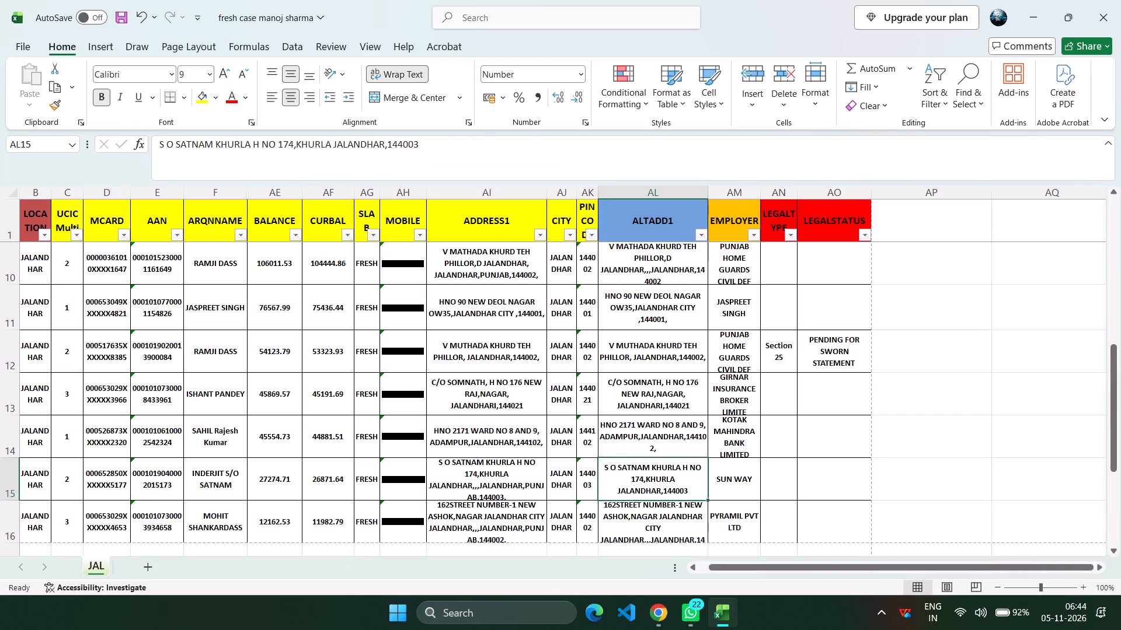
key("ctrl+c")
key("Left")
key("Left")
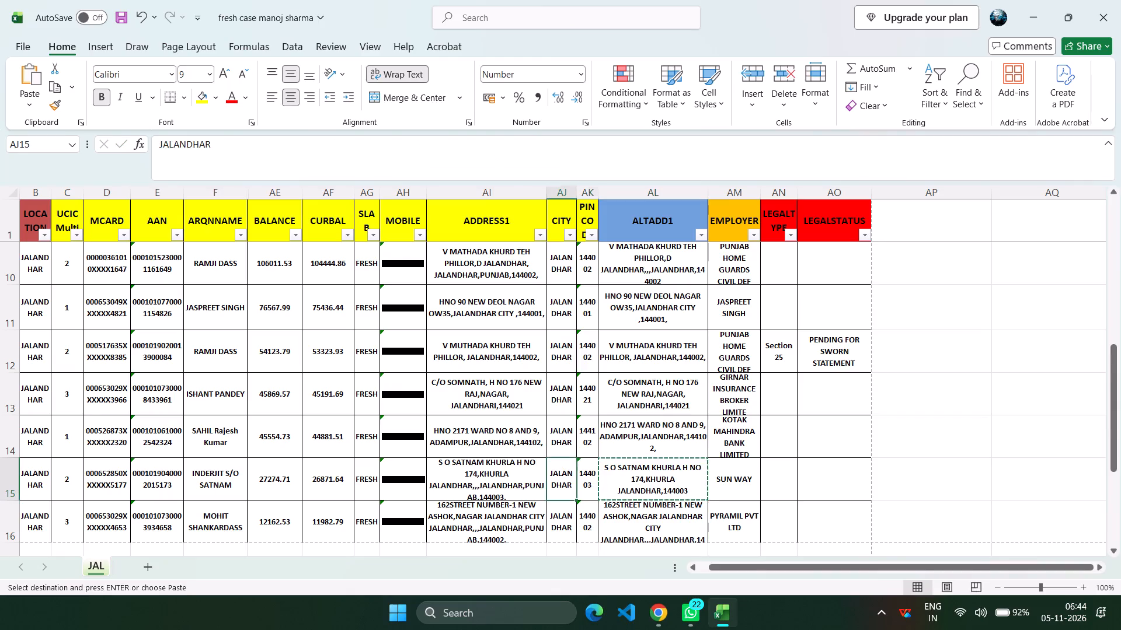
key("Left")
key("Return")
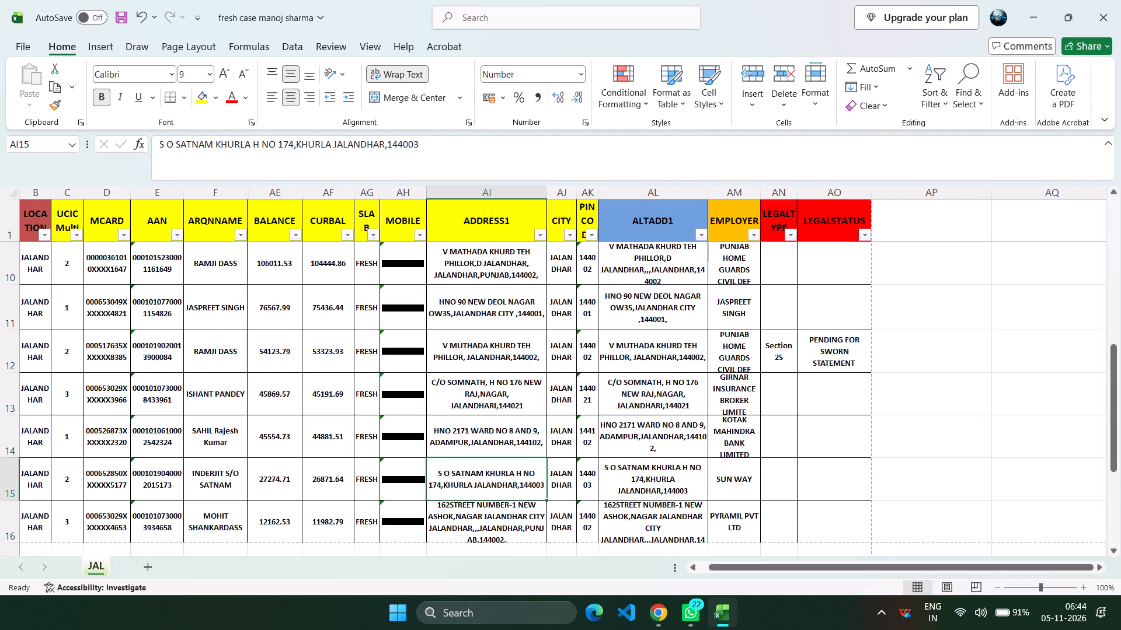
Shorten the row 16 ADDRESS1 entry by deleting CITY, the repeated JALANDHAR names, PUNJAB and surplus commas, keeping one JALANDHAR before the pin code.
key("Down")
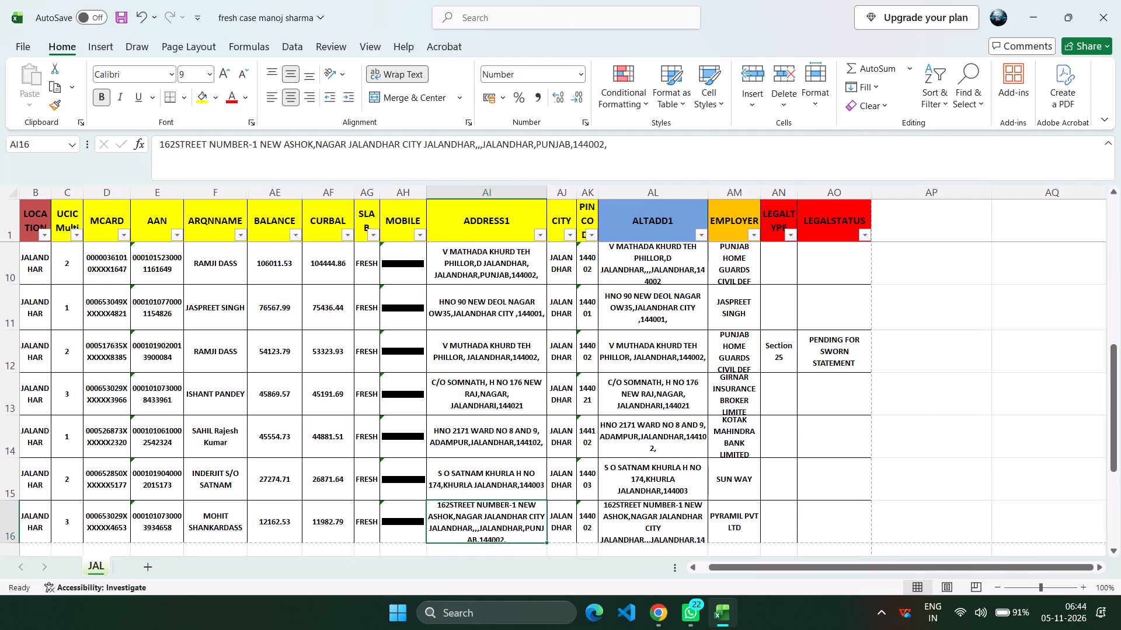
left_click(571, 141)
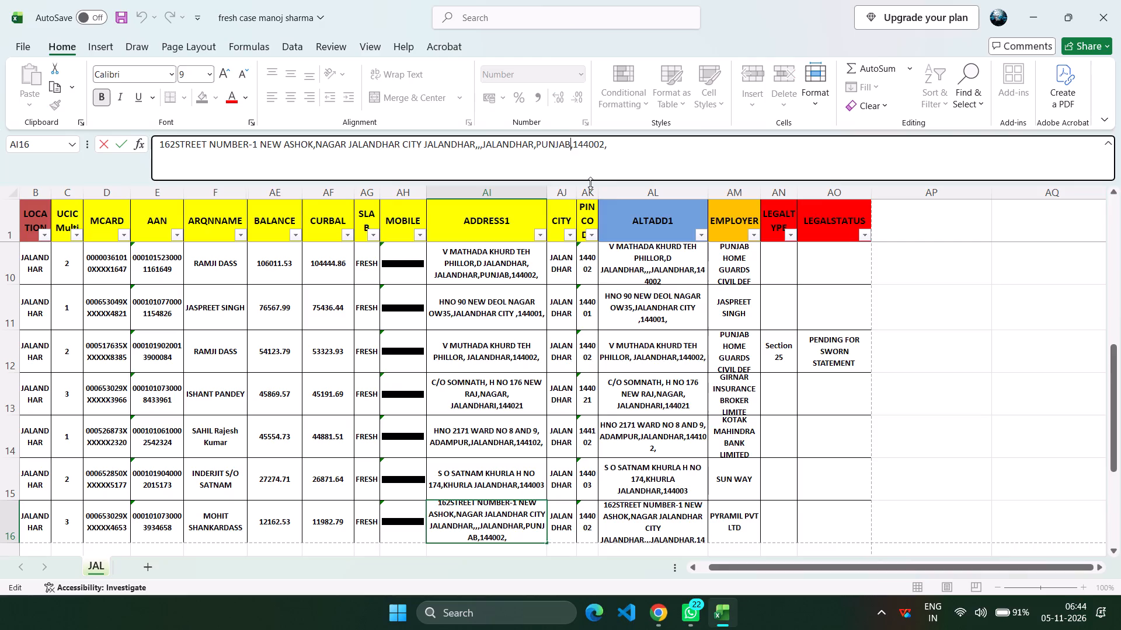
key("BackSpace")
key("BackSpace")
key("BackSpace")
key("BackSpace")
key("BackSpace")
key("BackSpace")
key("BackSpace")
key("BackSpace")
key("BackSpace")
key("BackSpace")
key("BackSpace")
key("BackSpace")
key("BackSpace")
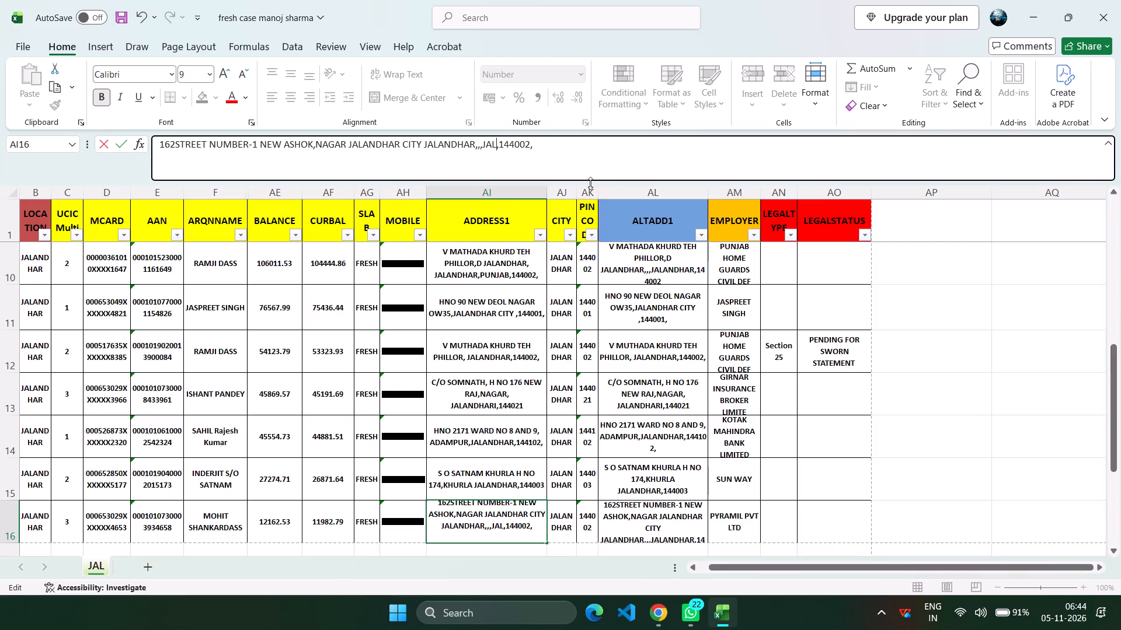
key("BackSpace")
key("BackSpace")
key("BackSpace")
key("BackSpace")
key("BackSpace")
key("BackSpace")
key("BackSpace")
key("BackSpace")
key("BackSpace")
key("BackSpace")
key("BackSpace")
key("BackSpace")
key("BackSpace")
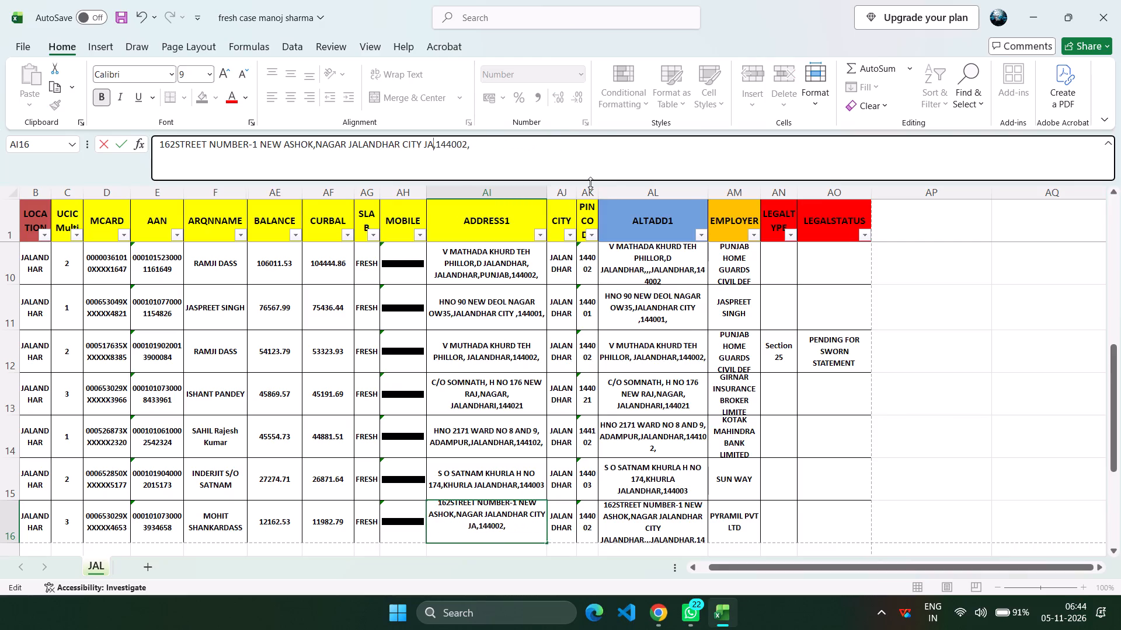
key("BackSpace")
key("BackSpace")
key("BackSpace")
key("BackSpace")
key("BackSpace")
key("BackSpace")
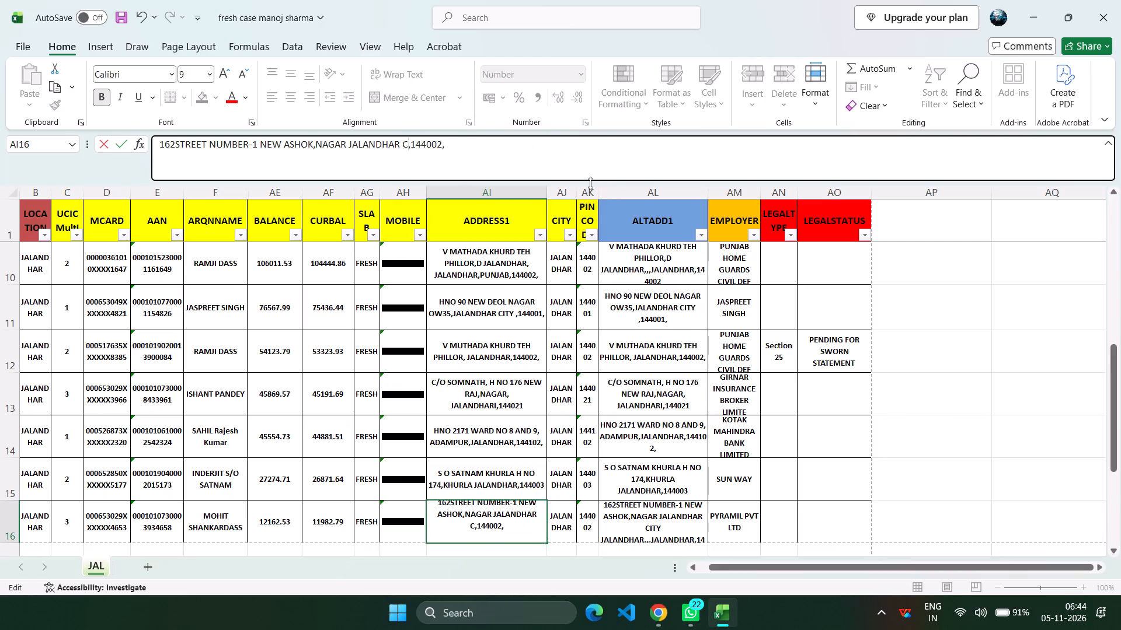
key("BackSpace")
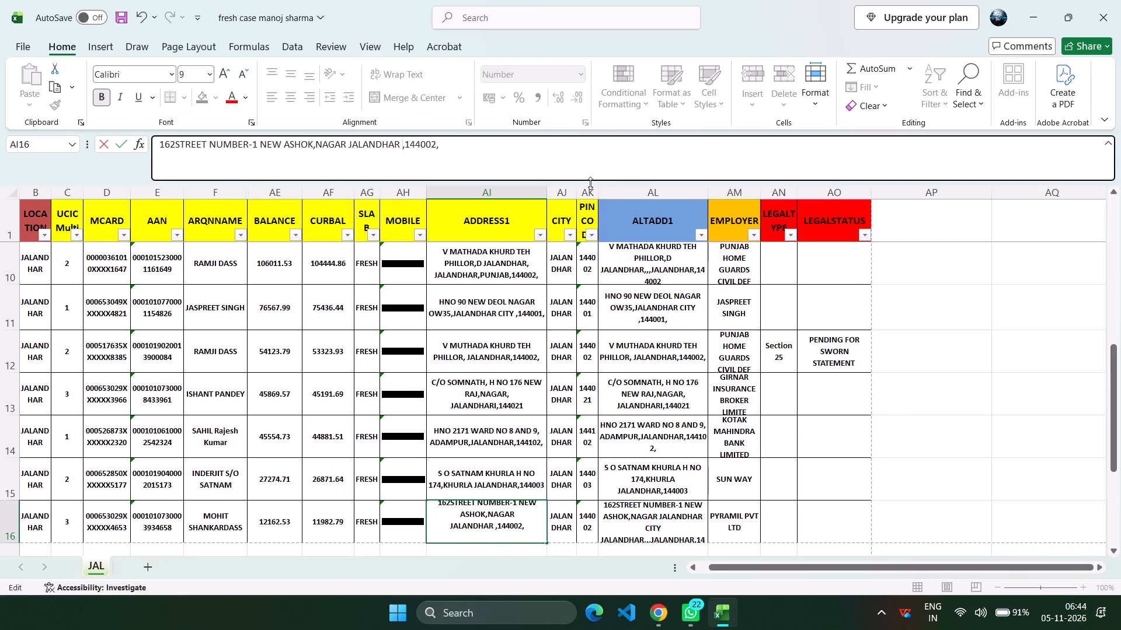
key("Return")
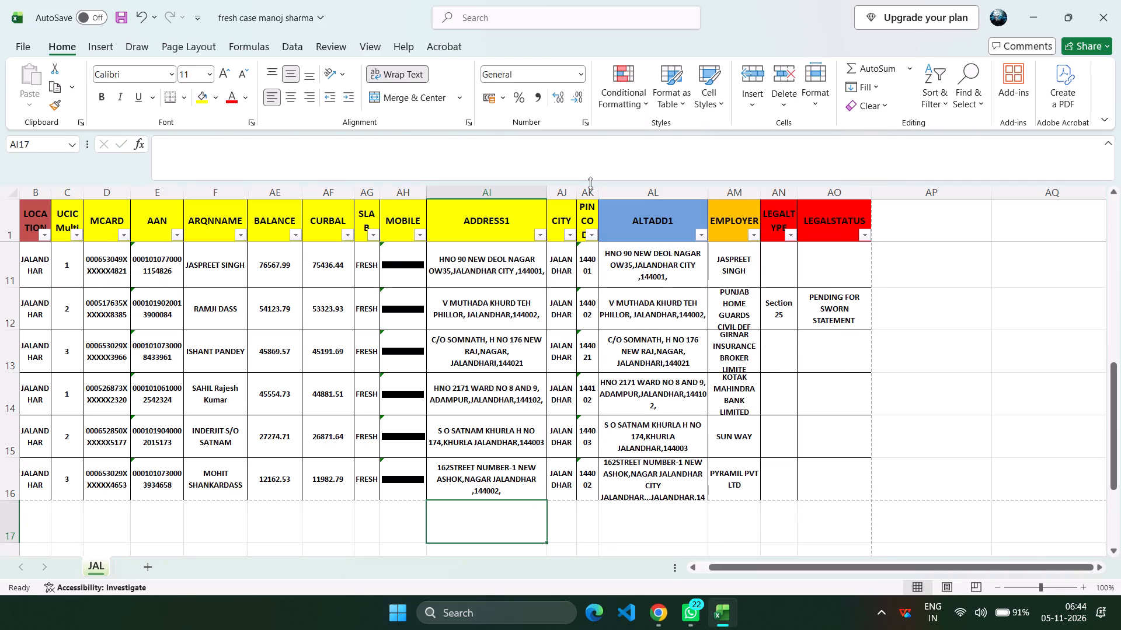
Copy the shortened row 16 ADDRESS1 entry into the ALTADD1 cell of the same row.
key("Up")
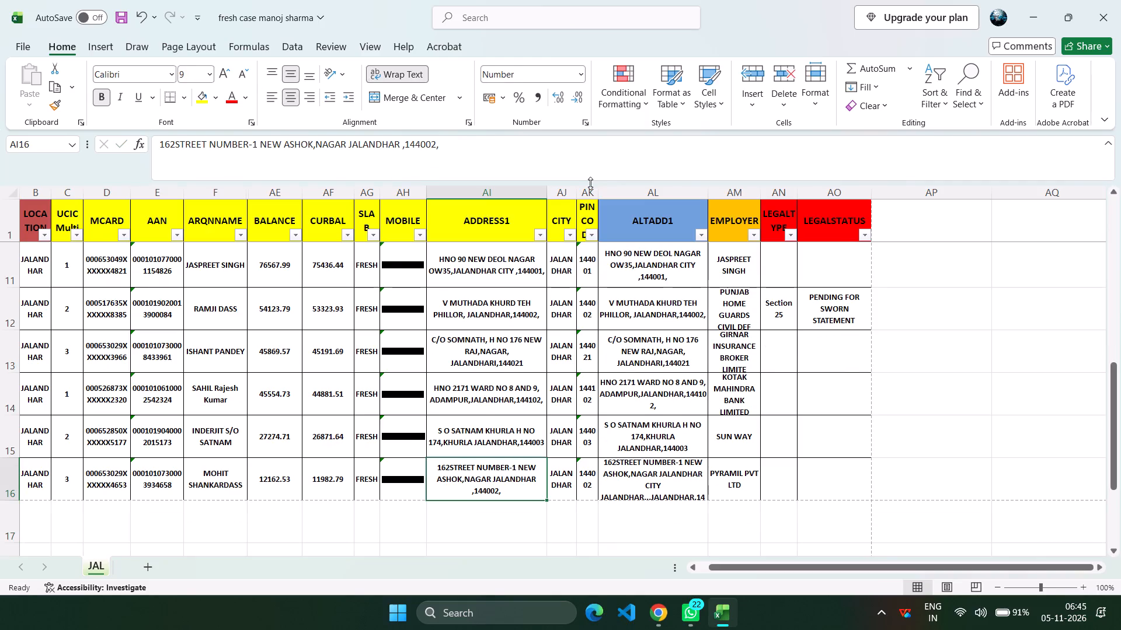
key("ctrl+c")
key("Right")
key("Right")
key("Right")
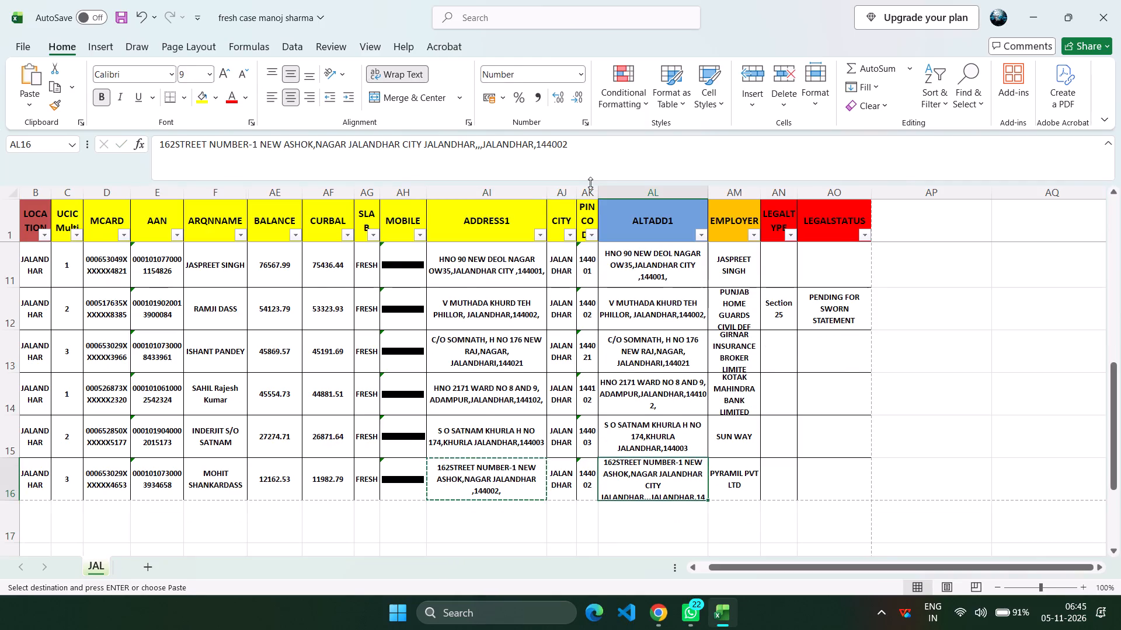
key("Return")
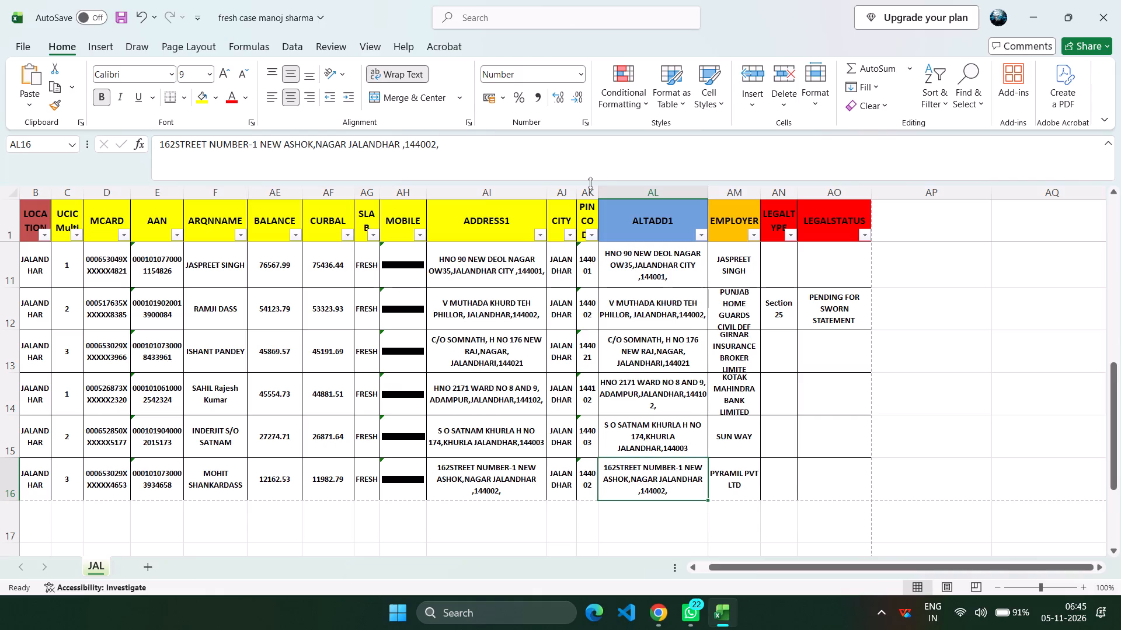
Review the ALTADD1 entries from row 16 up to the column header.
key("Up")
key("Up")
key("Up")
key("Up")
key("Up")
key("Up")
key("Up")
key("Up")
key("Up")
key("Up")
key("Up")
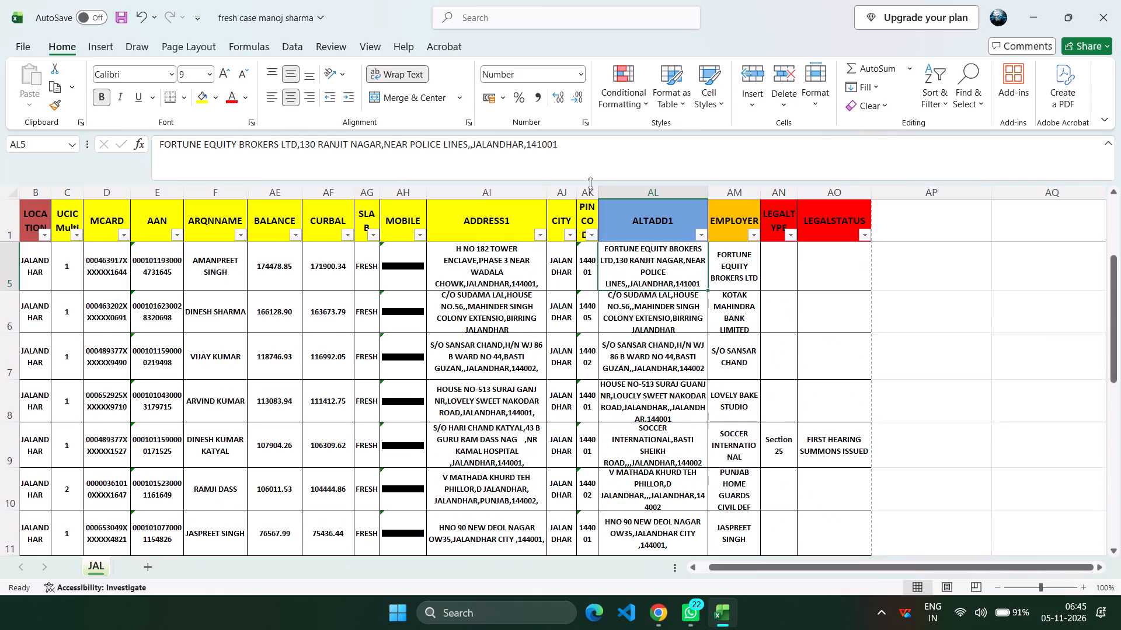
key("Down")
key("Down")
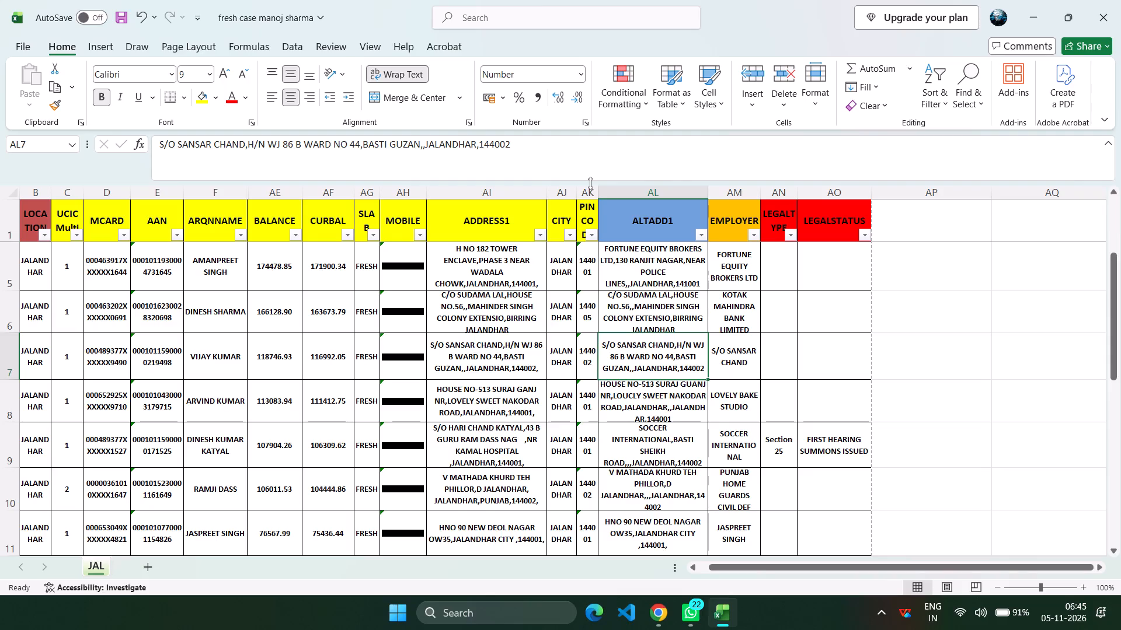
key("Up")
key("Up")
key("Up")
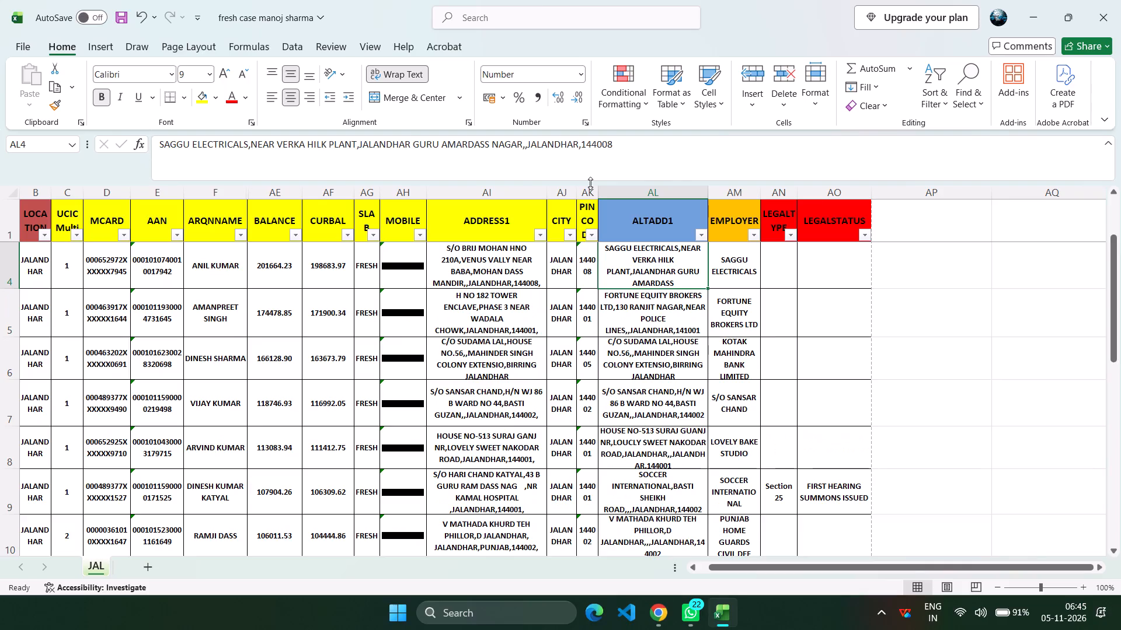
key("Up")
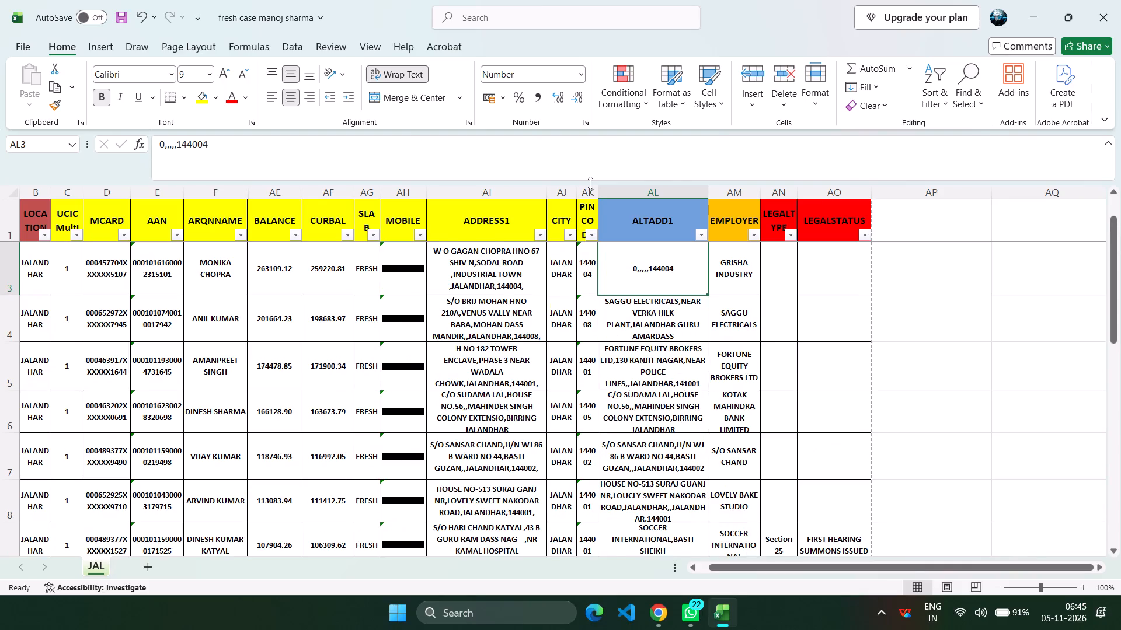
key("Up")
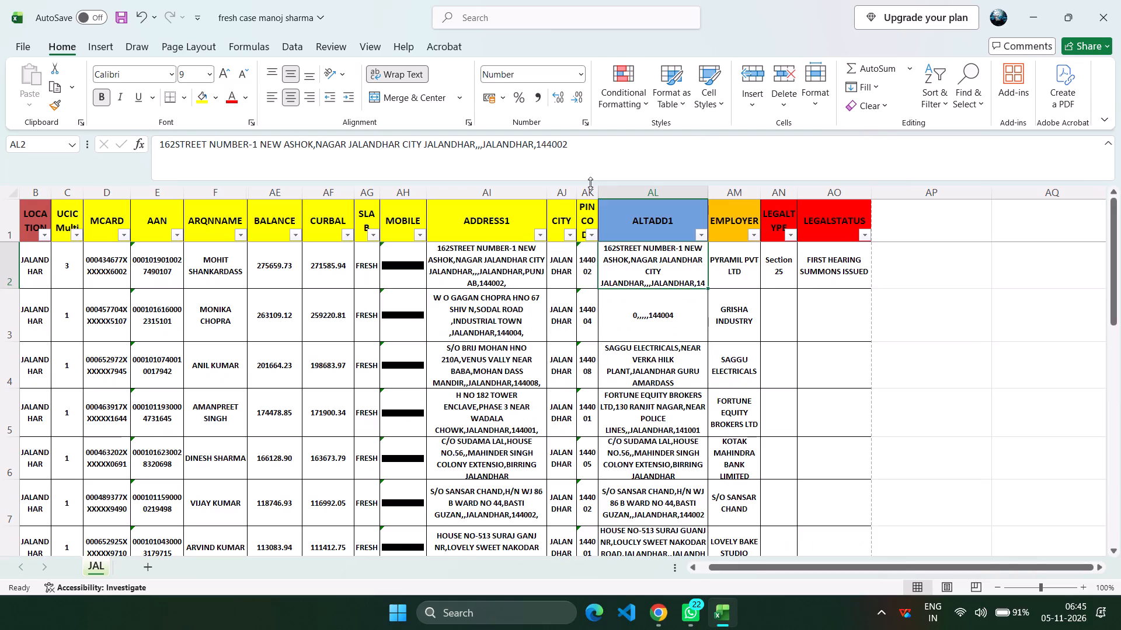
key("Up")
key("Up")
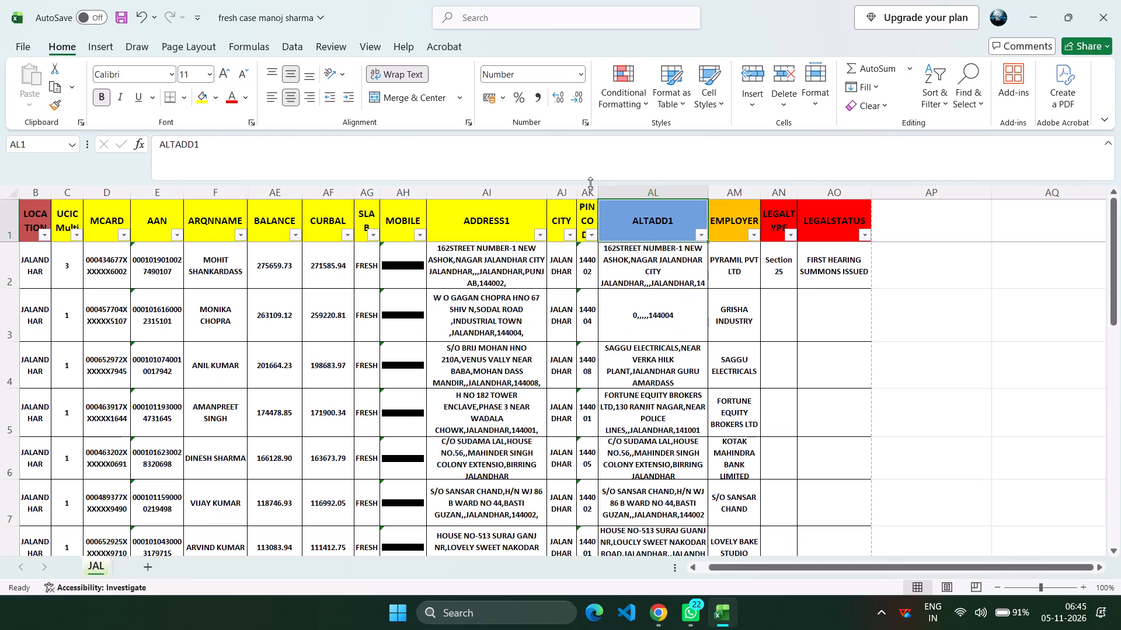
Save the workbook.
key("ctrl+s")
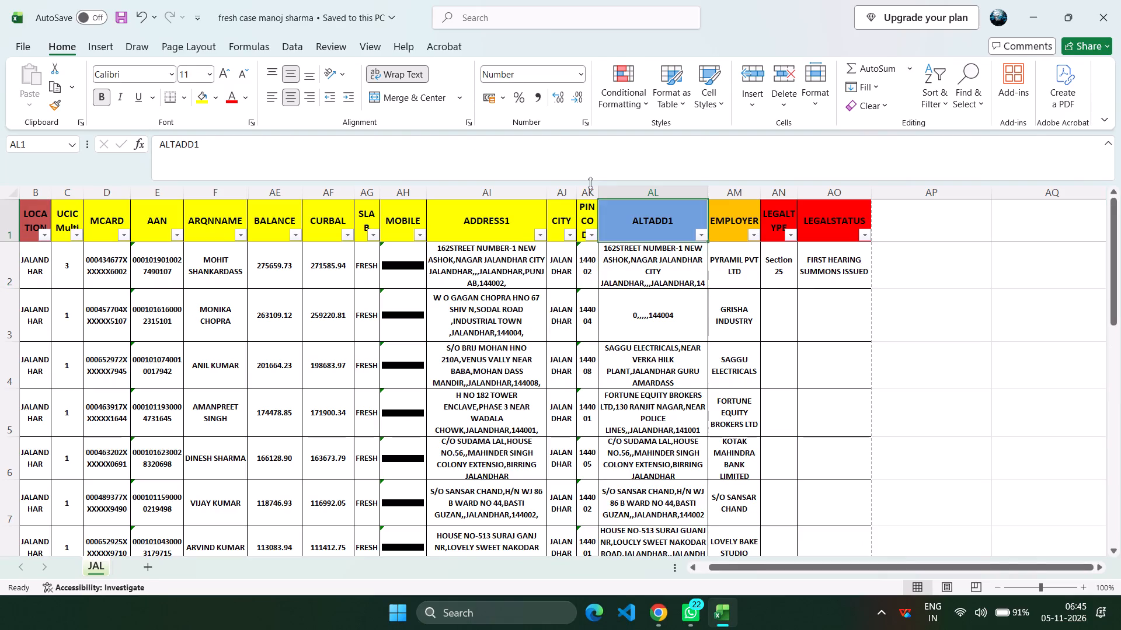
Open the print preview and set the page scaling to 70% of normal size.
key("ctrl+p")
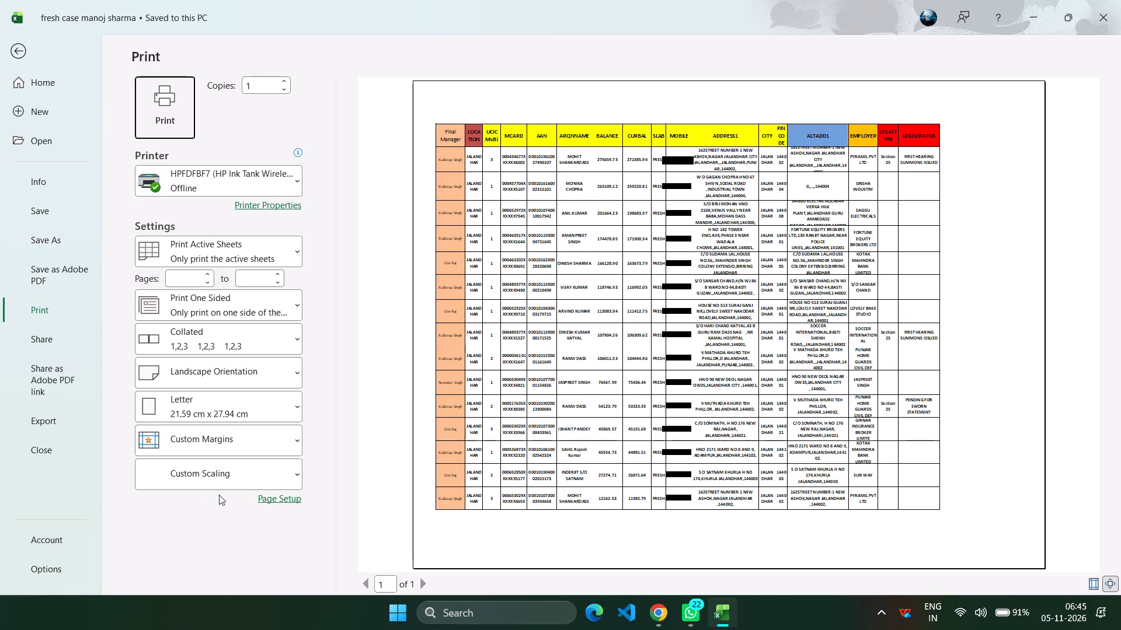
left_click(273, 499)
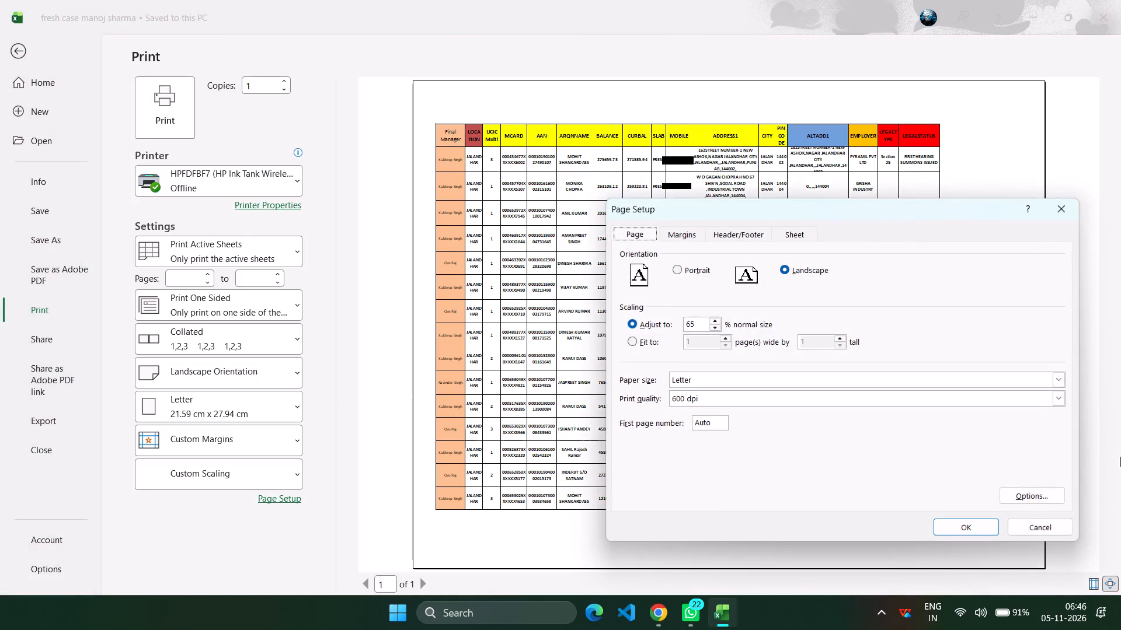
left_click(713, 321)
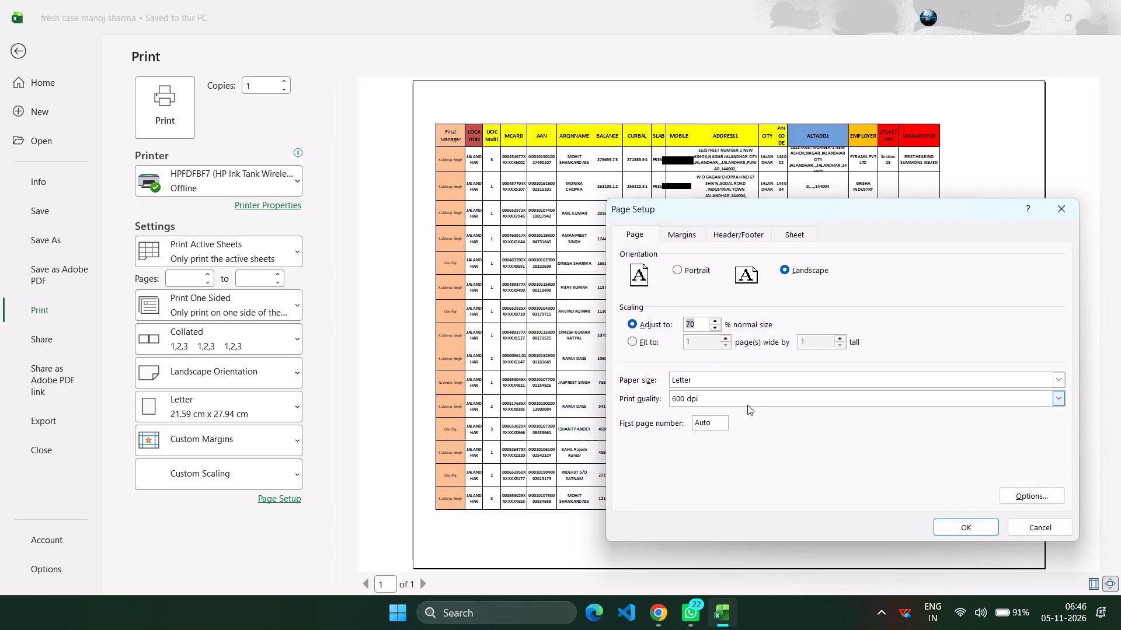
left_click(955, 527)
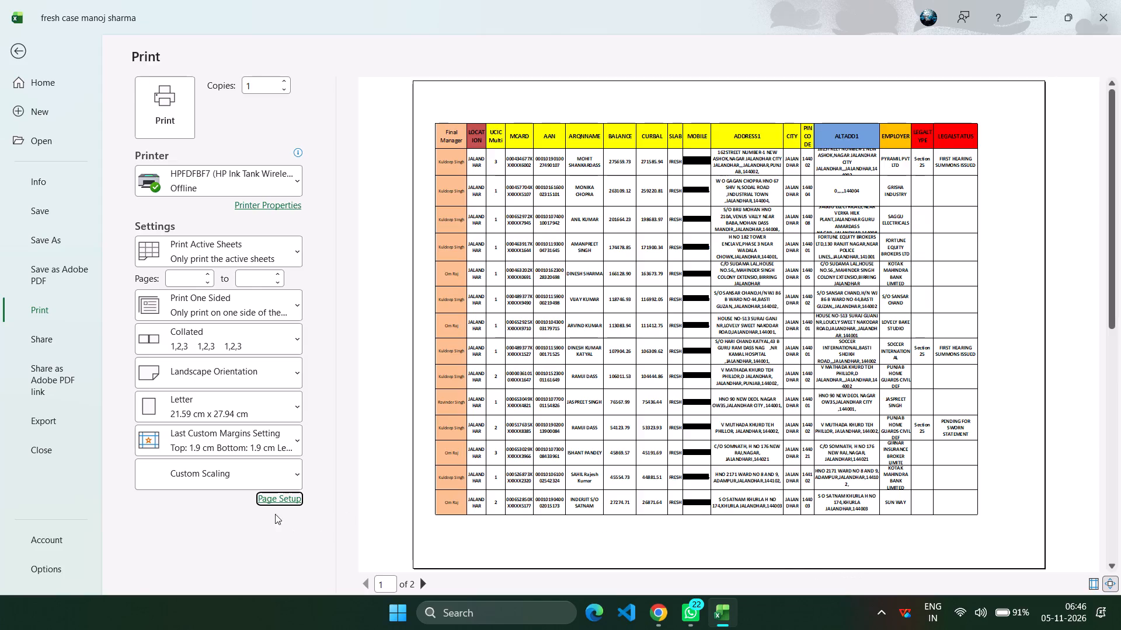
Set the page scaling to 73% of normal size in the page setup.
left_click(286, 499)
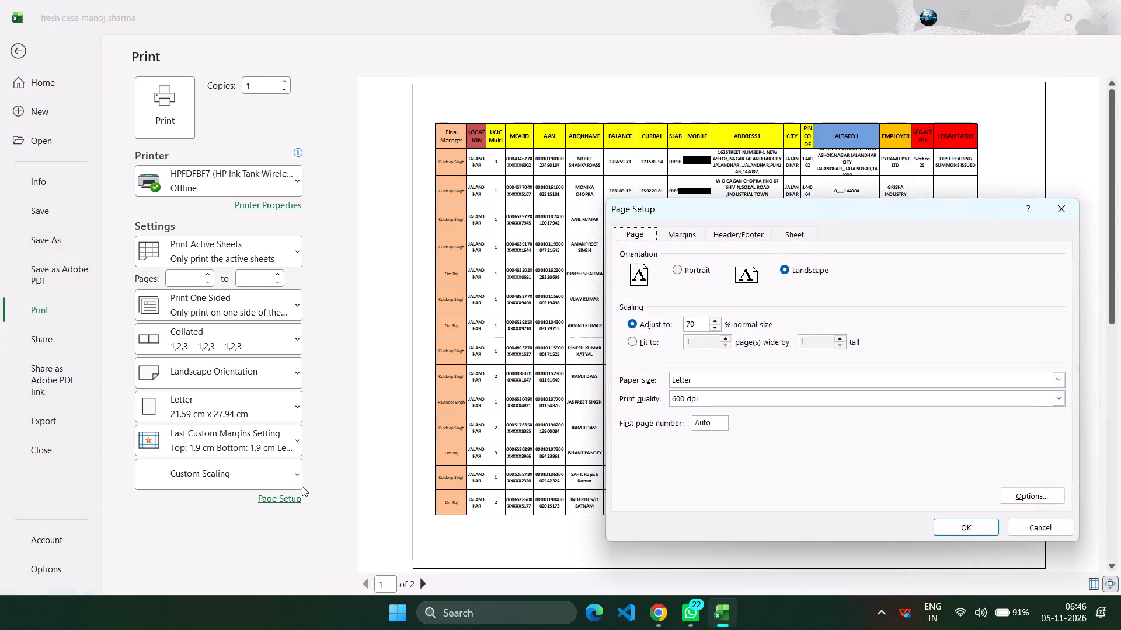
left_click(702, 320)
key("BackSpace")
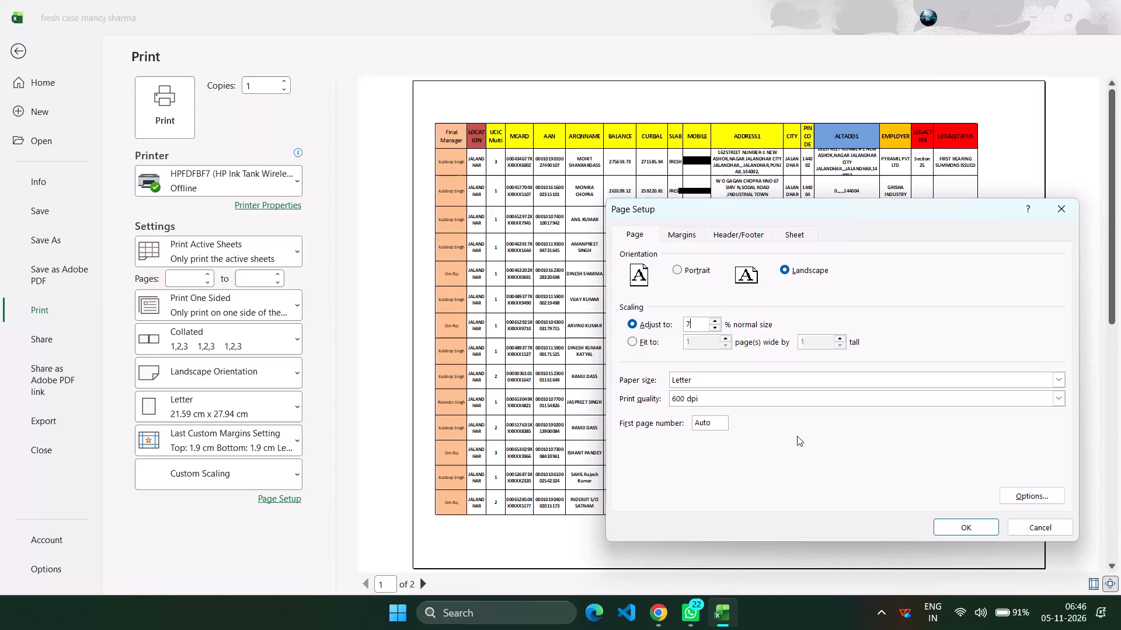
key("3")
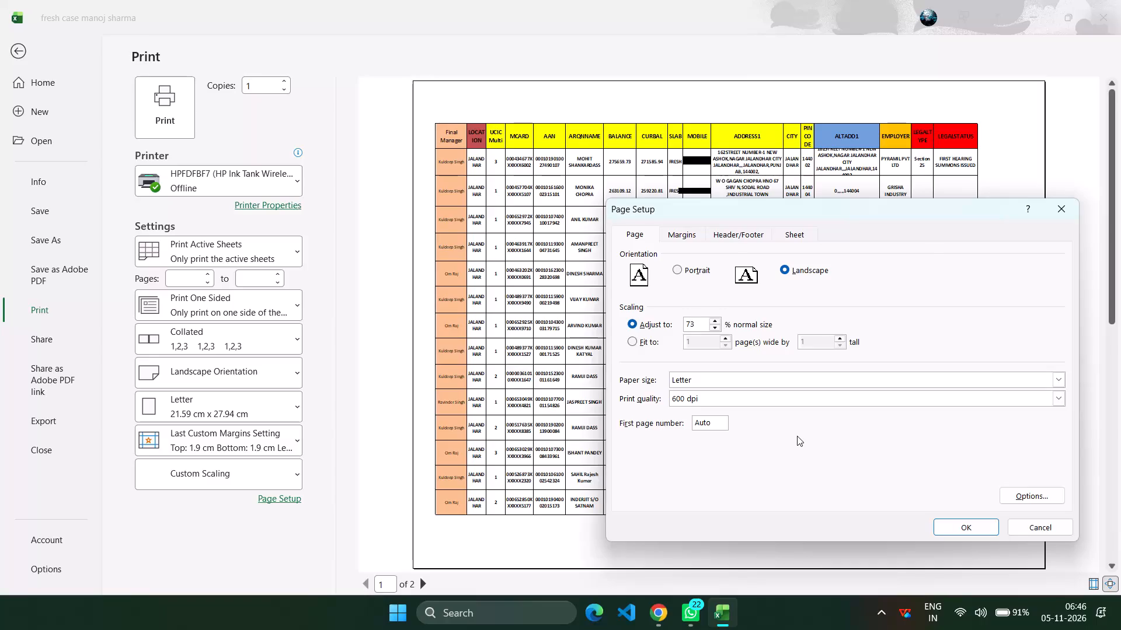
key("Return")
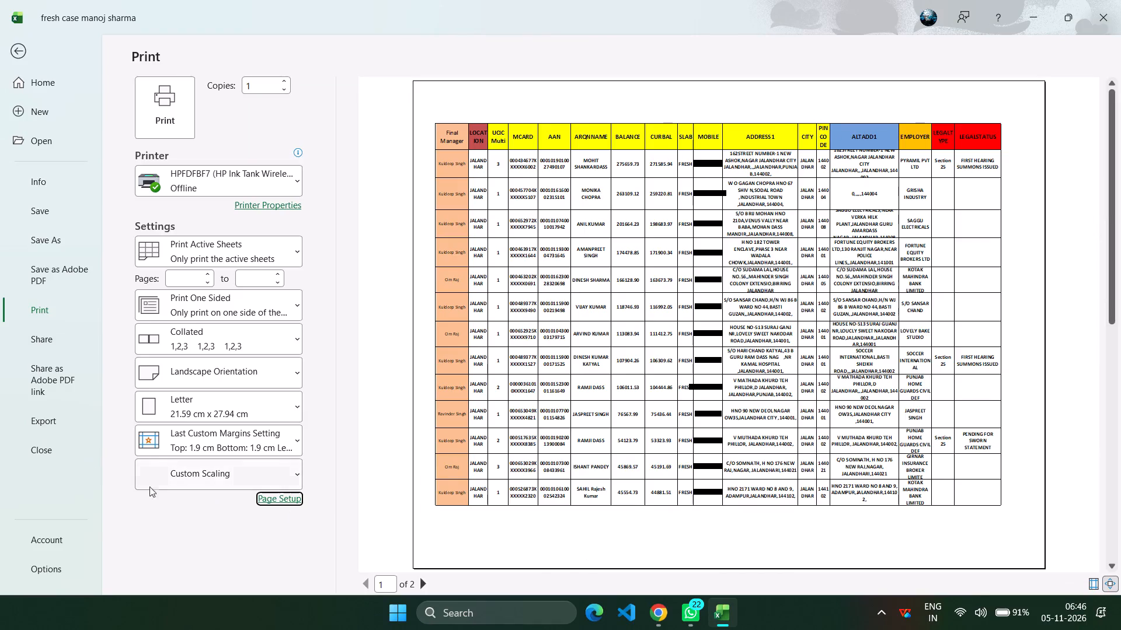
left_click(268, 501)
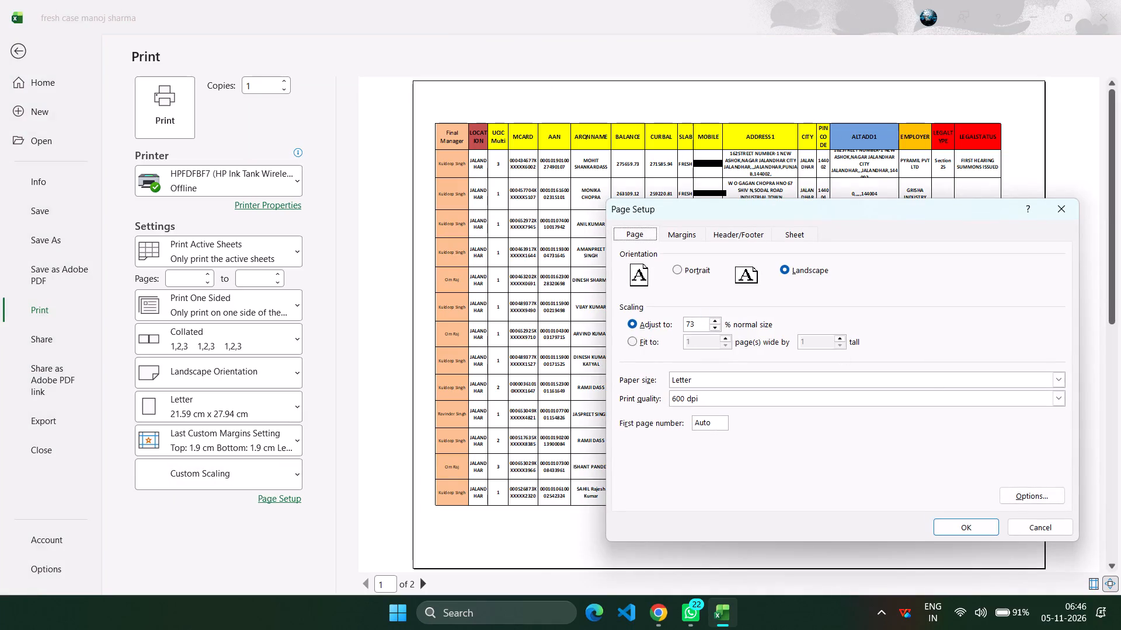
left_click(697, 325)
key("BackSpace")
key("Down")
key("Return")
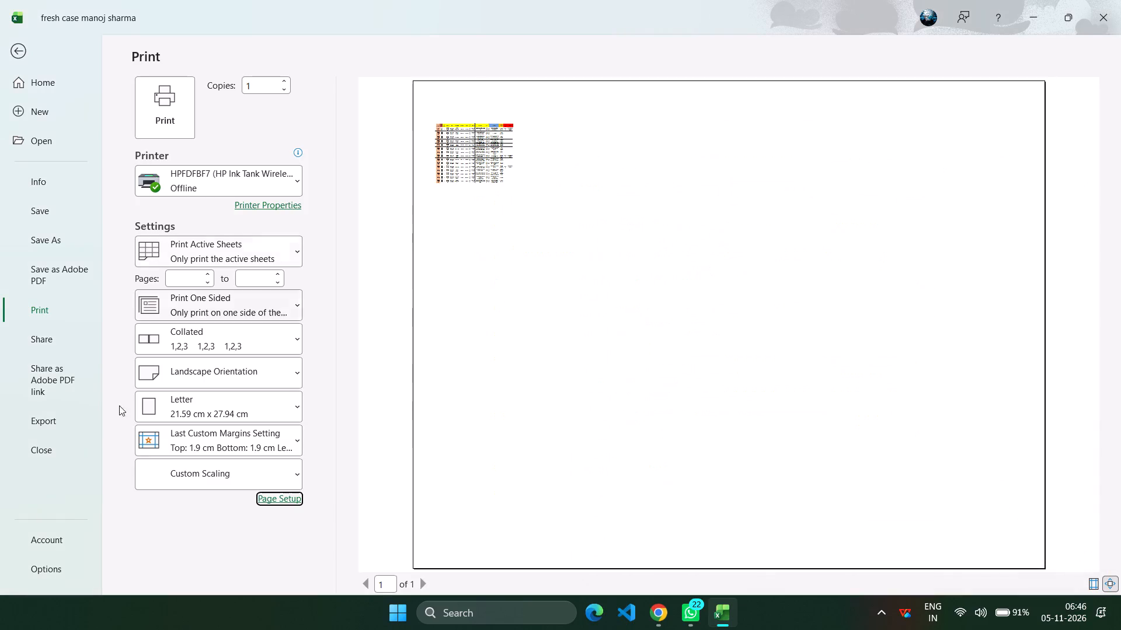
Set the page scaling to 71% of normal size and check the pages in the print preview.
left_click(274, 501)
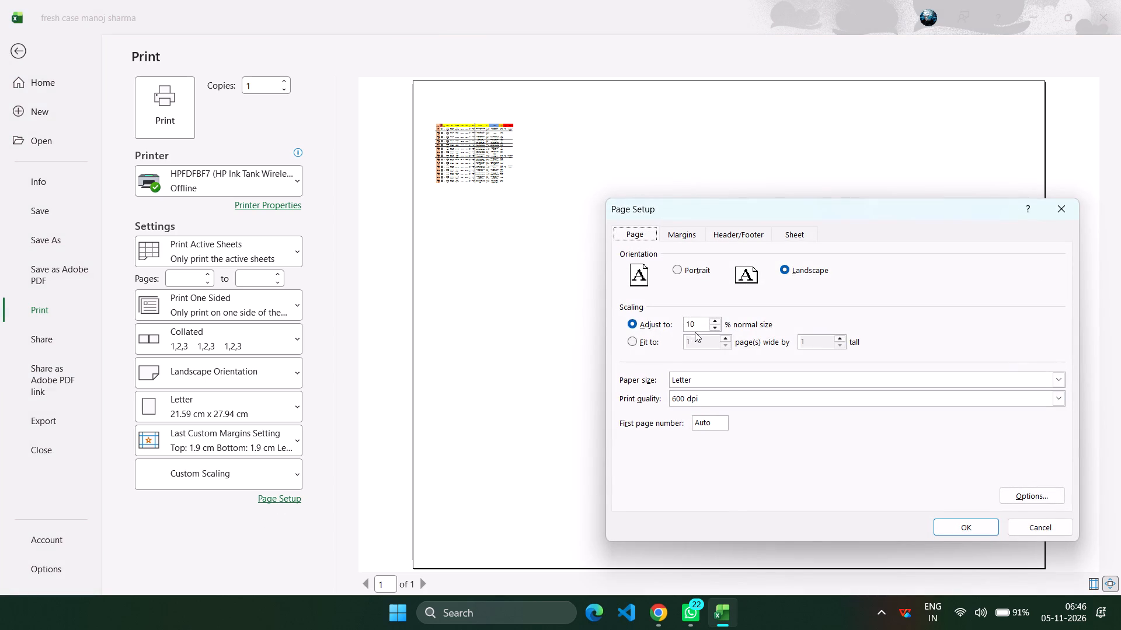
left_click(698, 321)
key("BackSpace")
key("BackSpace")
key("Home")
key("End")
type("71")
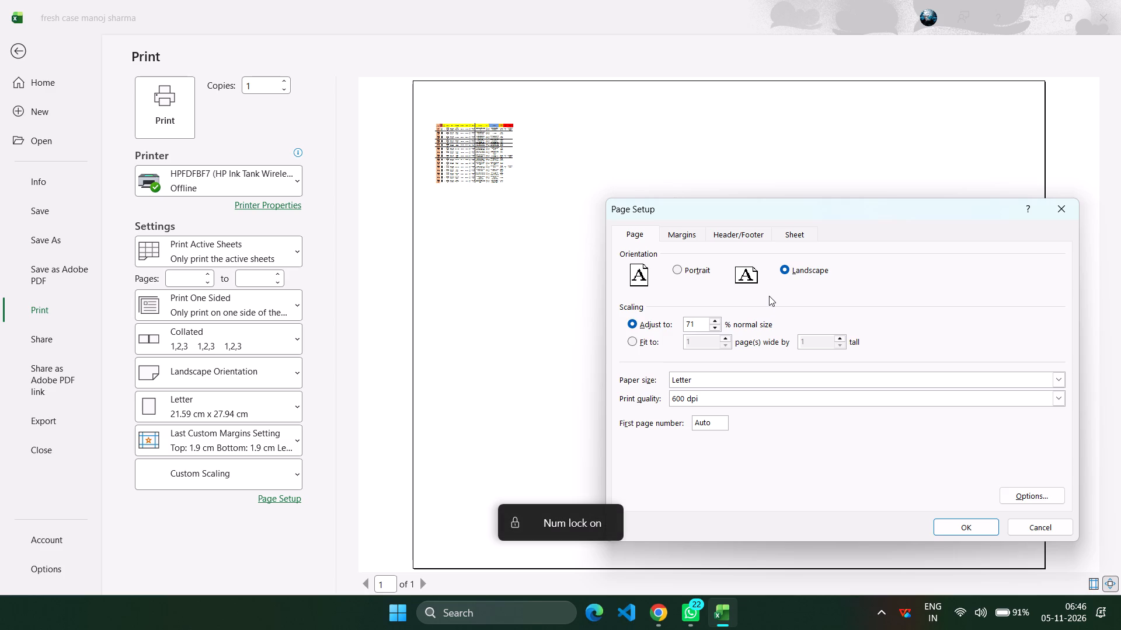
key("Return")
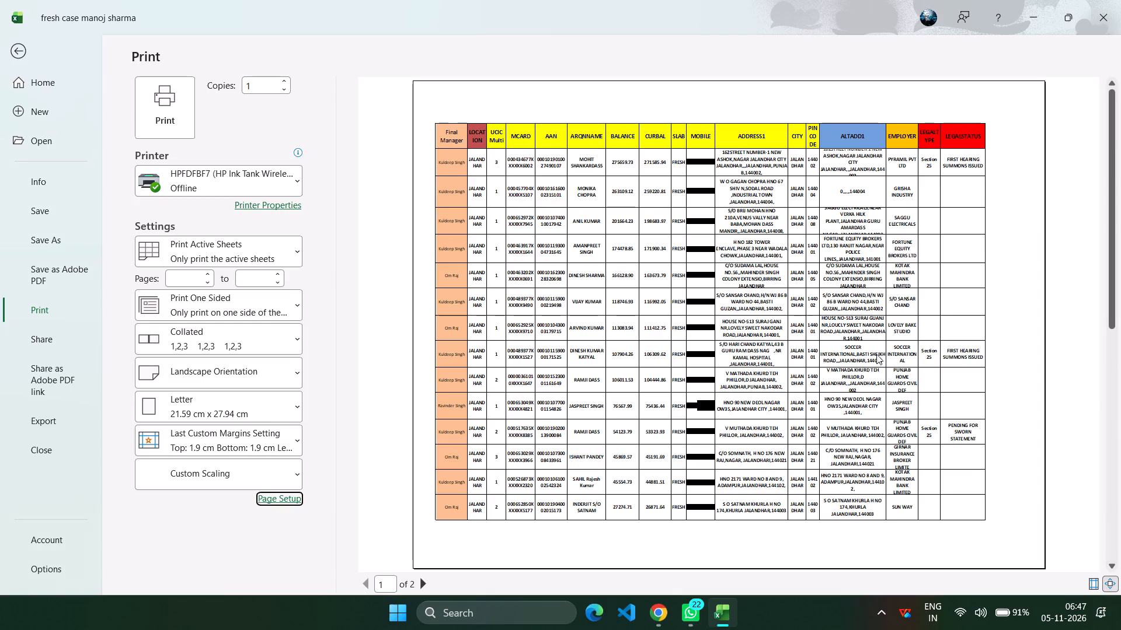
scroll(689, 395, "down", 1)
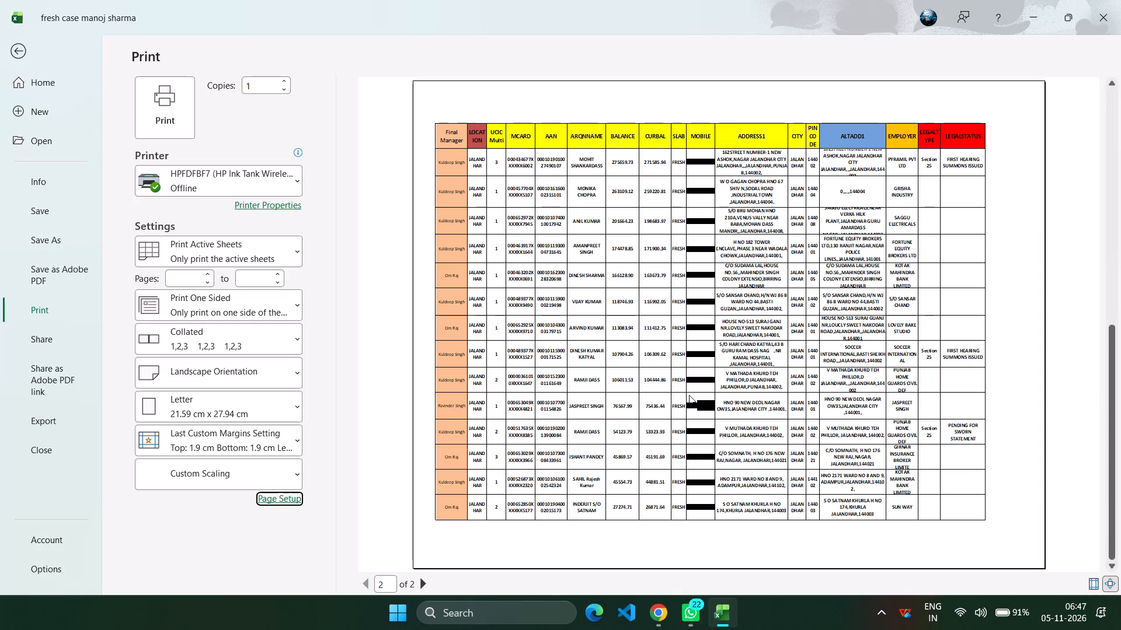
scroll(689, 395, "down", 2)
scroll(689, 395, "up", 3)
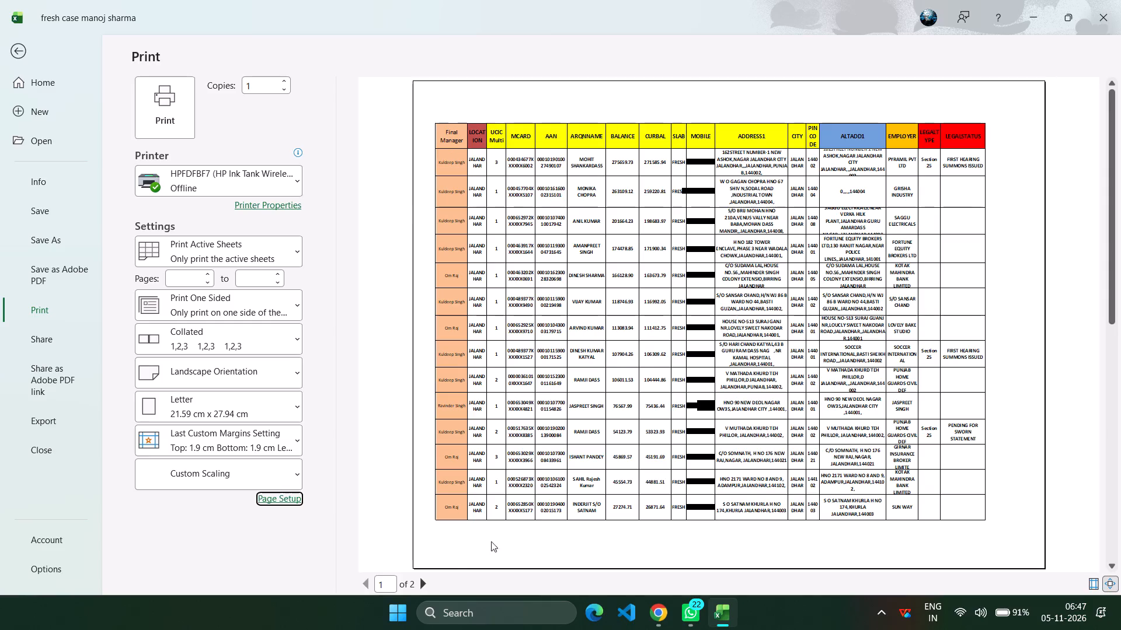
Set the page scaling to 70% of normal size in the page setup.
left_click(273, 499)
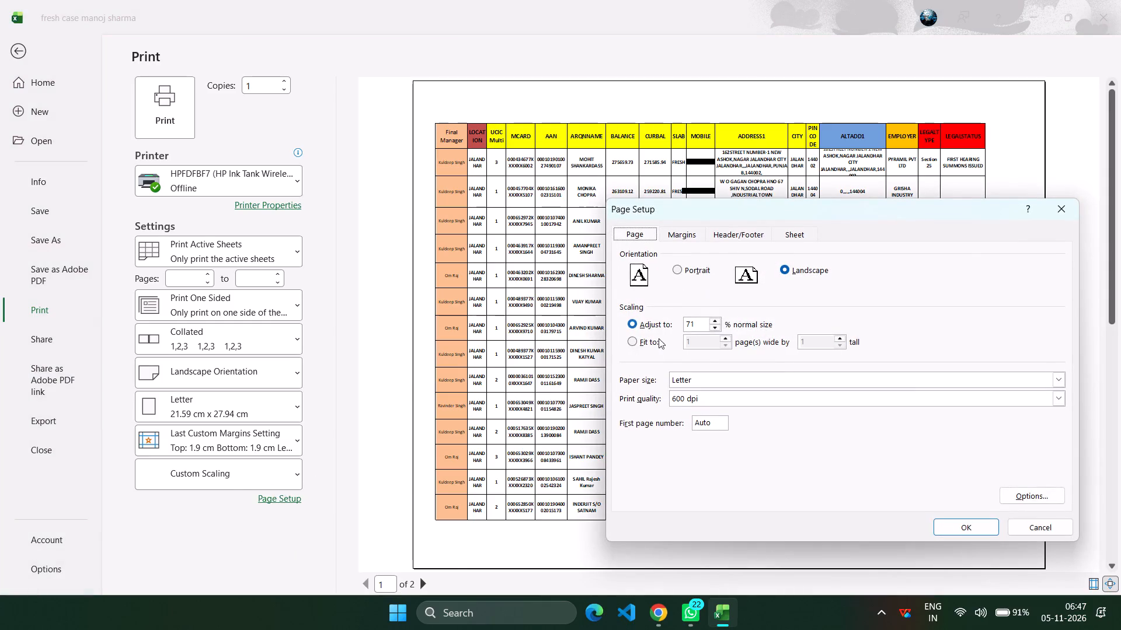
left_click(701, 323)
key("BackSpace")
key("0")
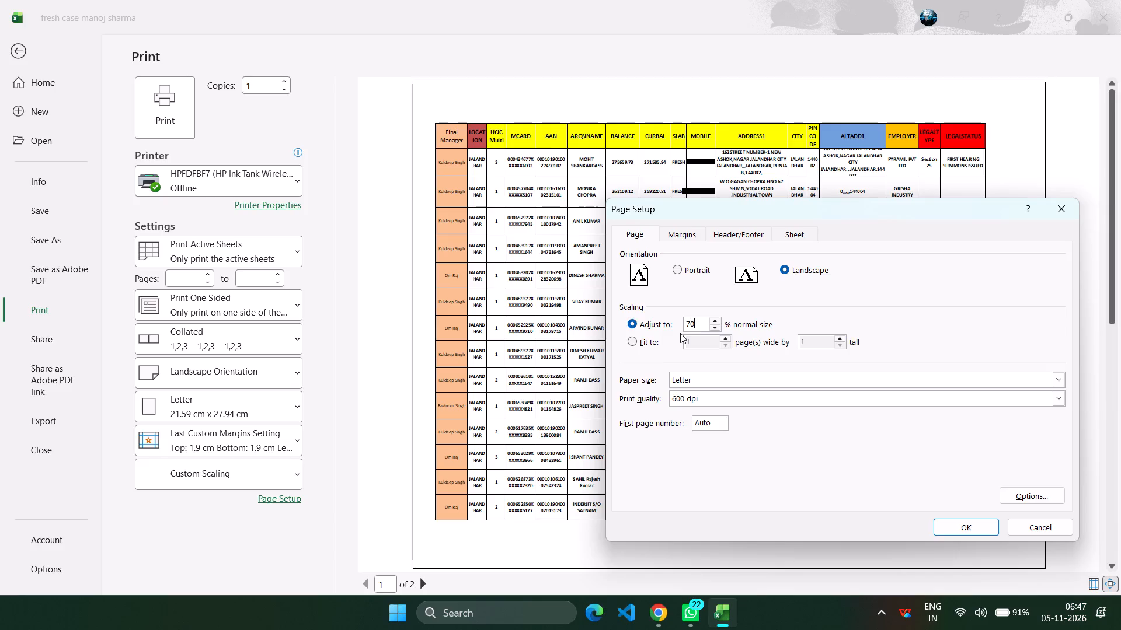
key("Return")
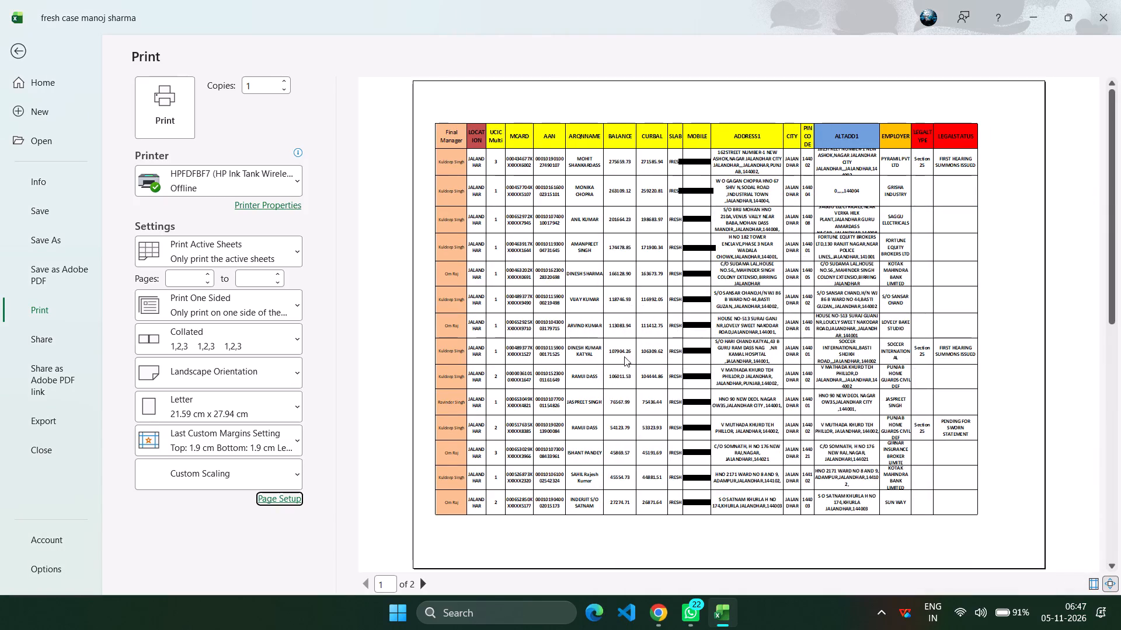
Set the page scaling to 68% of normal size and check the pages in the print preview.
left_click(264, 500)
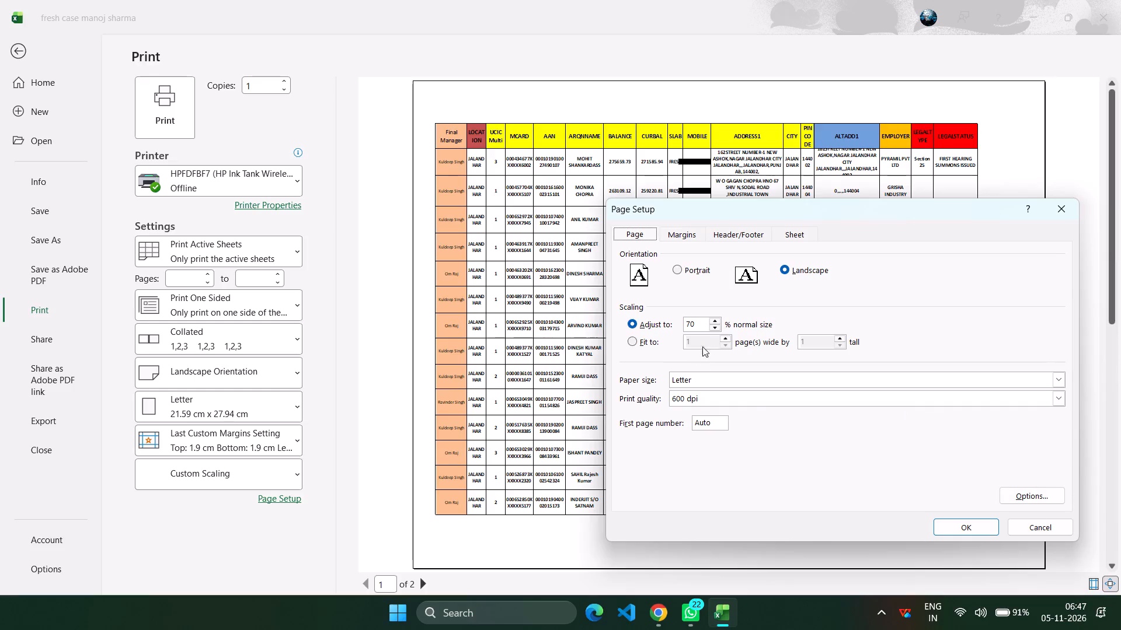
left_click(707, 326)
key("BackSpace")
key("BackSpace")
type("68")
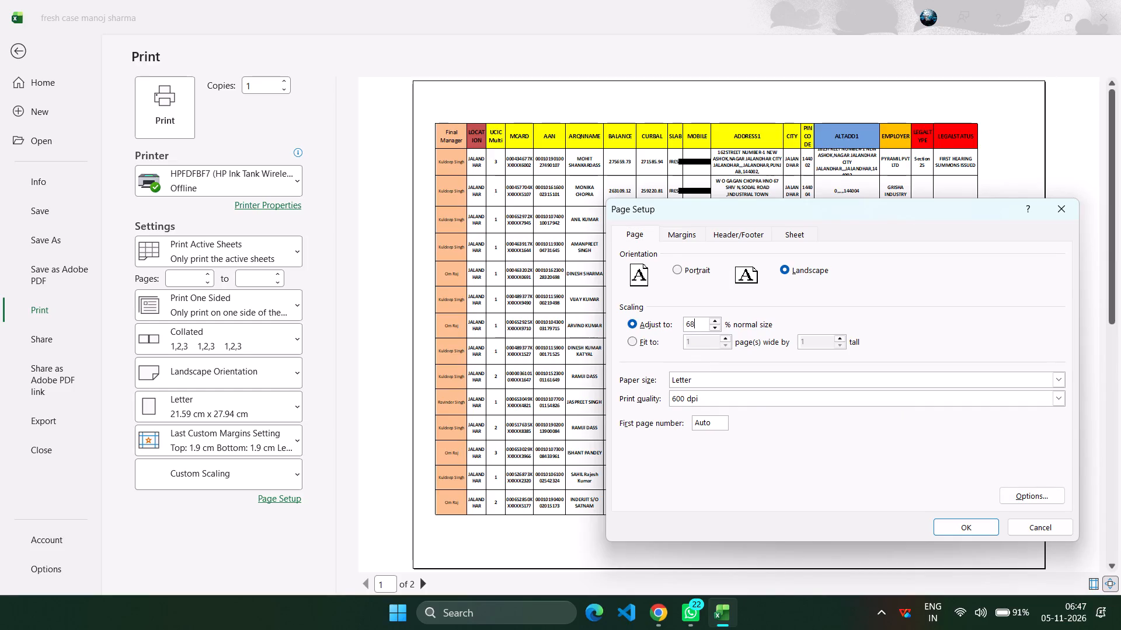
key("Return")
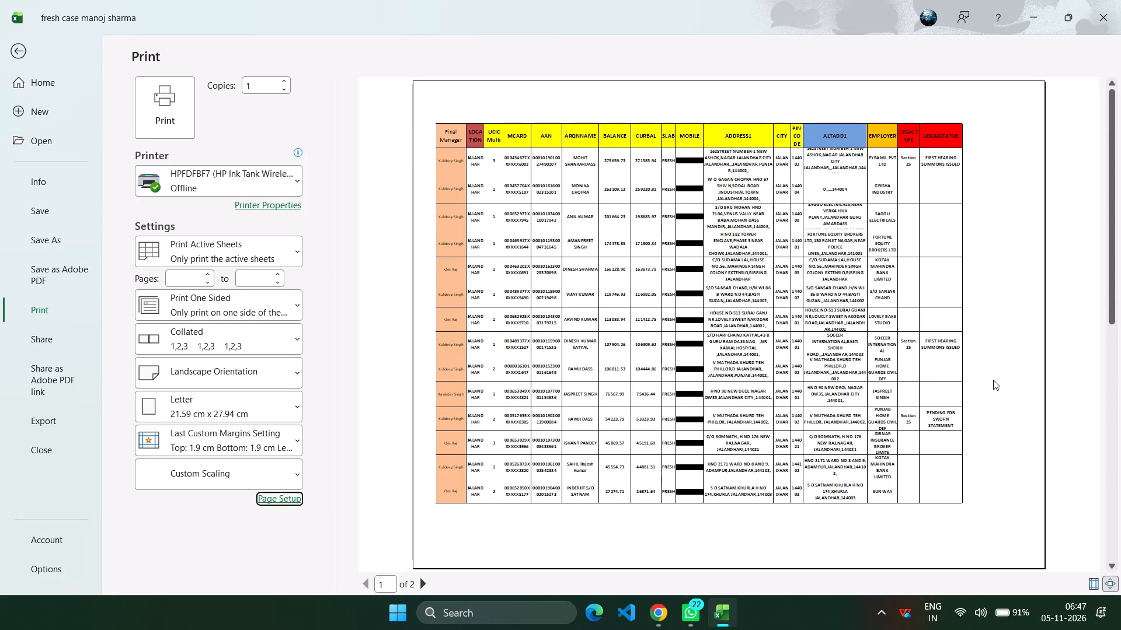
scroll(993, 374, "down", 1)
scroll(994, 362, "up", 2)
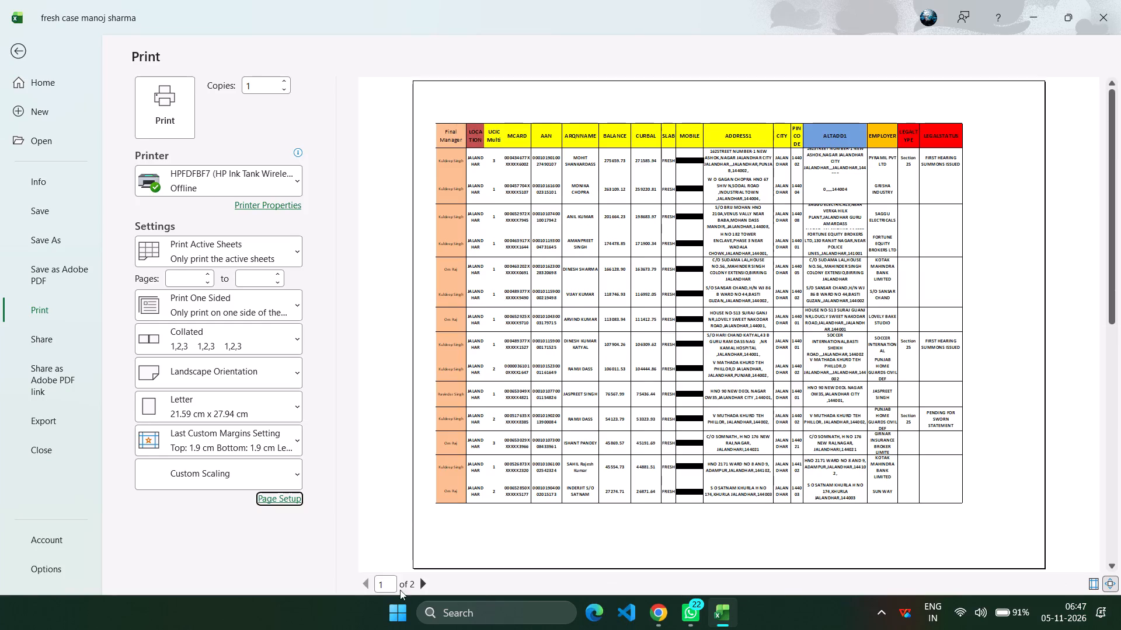
Lower the page scaling to 65% of normal size in the page setup.
left_click(268, 499)
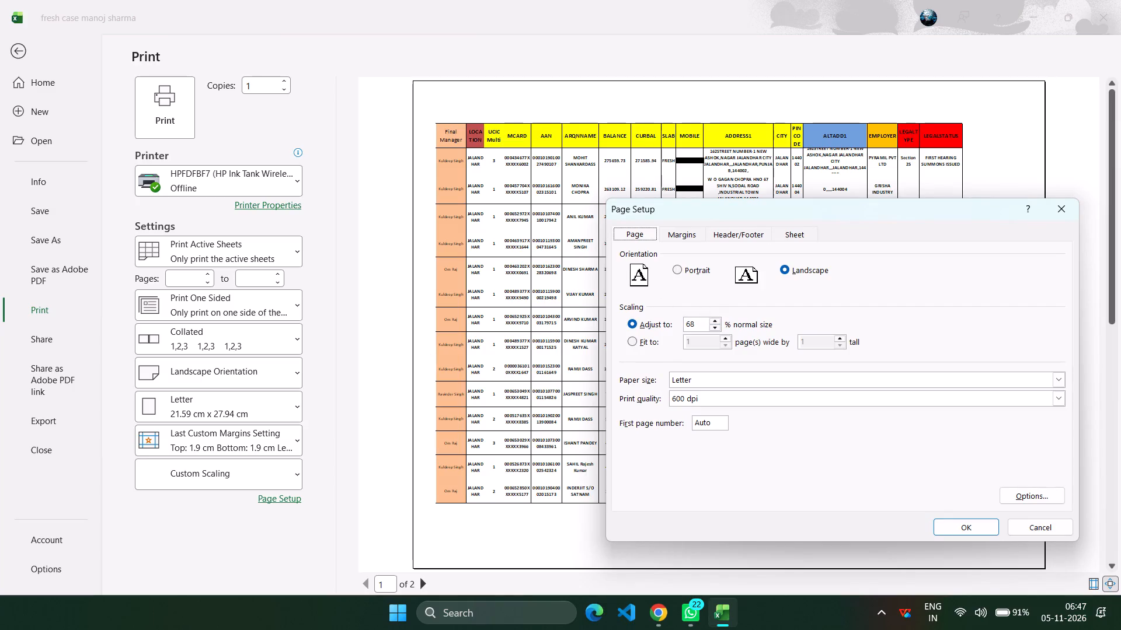
left_click(716, 329)
Apply the reduced page scaling from the page setup to the print layout.
left_click(980, 521)
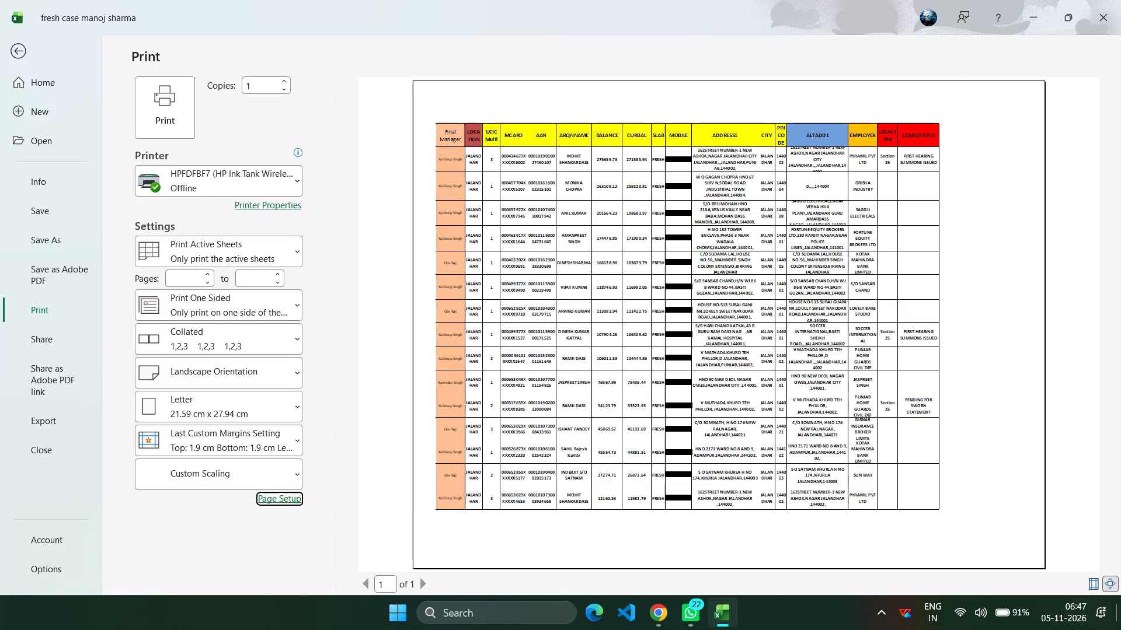
Open the Windows quick settings with the Wi-Fi and Bluetooth connection controls.
left_click(962, 611)
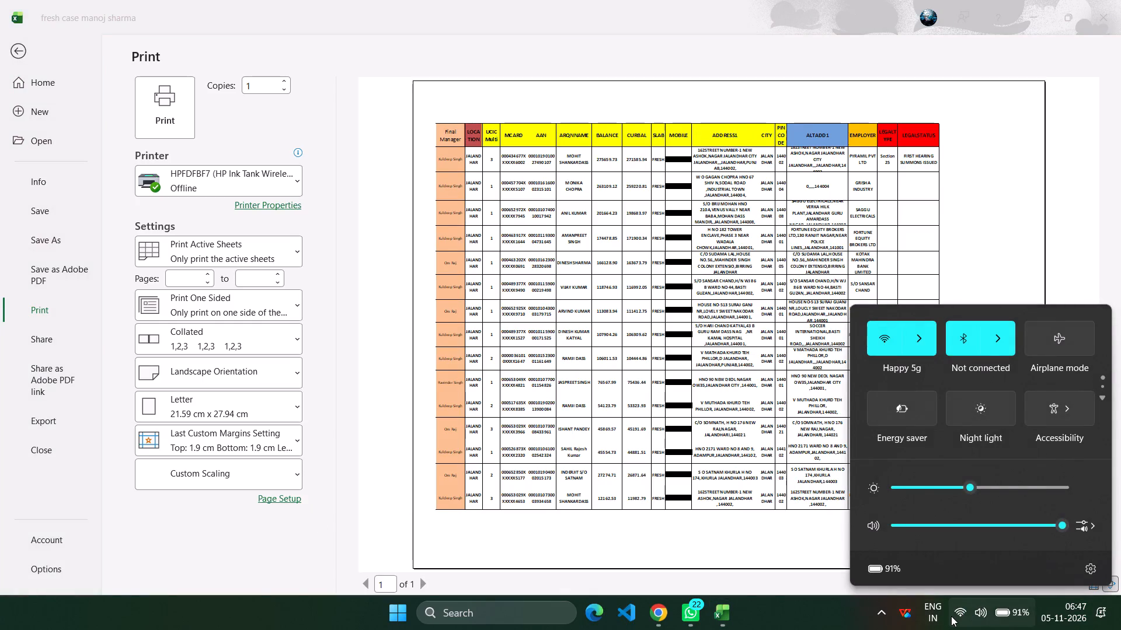
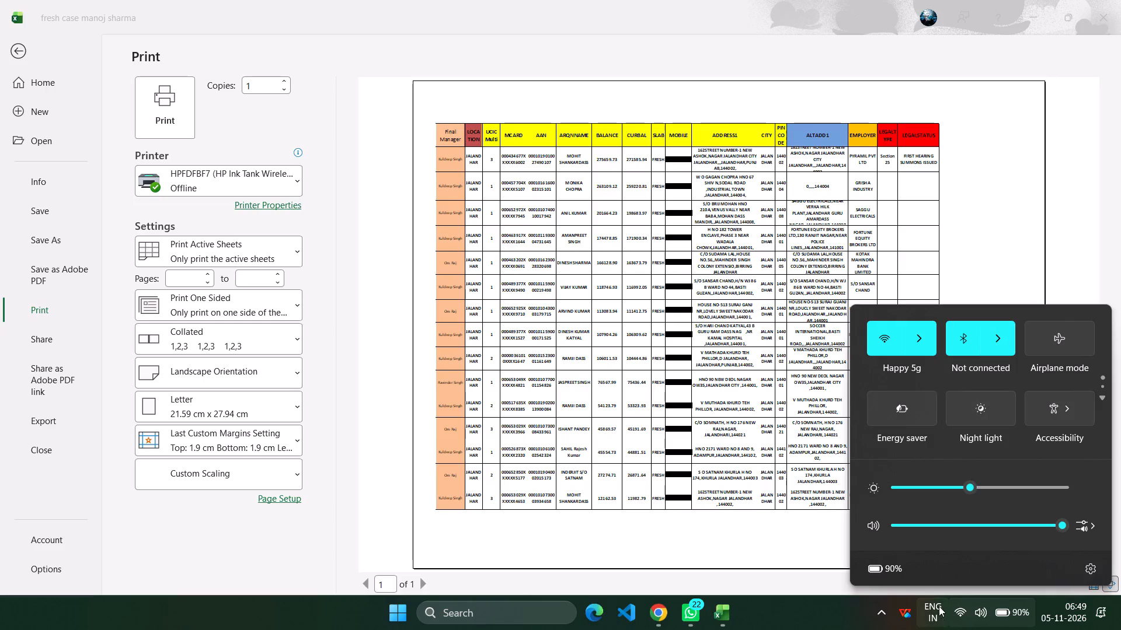
Connect the computer to the printer's Wi-Fi network, DIRECT-F7-HP Ink Tank Wireless, without changing its automatic connection setting.
left_click(958, 612)
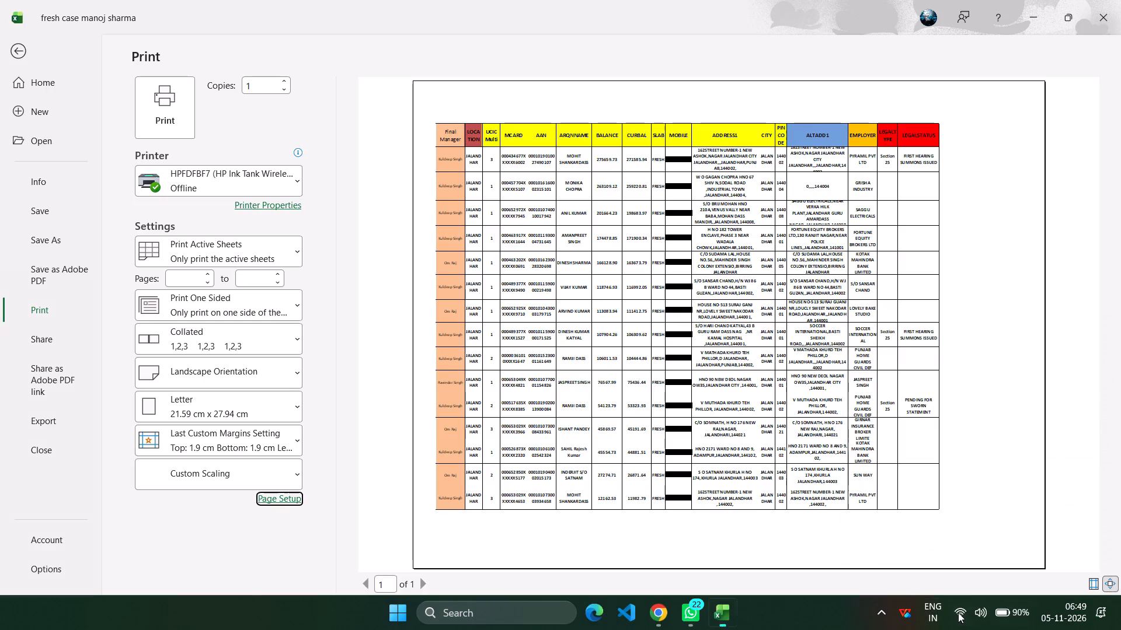
left_click(958, 612)
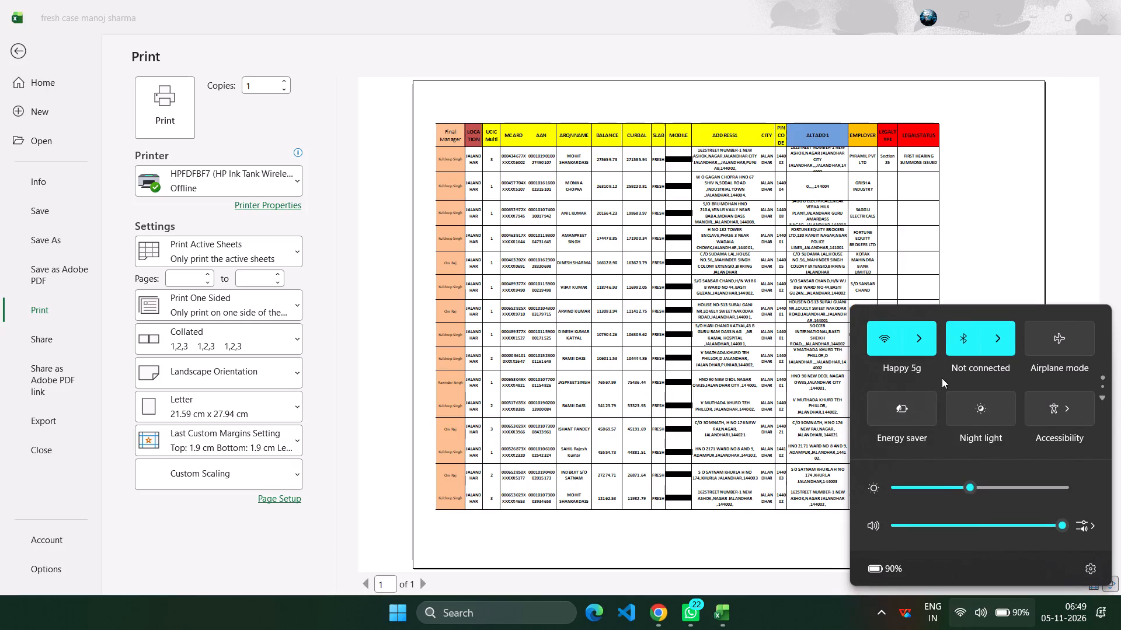
left_click(917, 343)
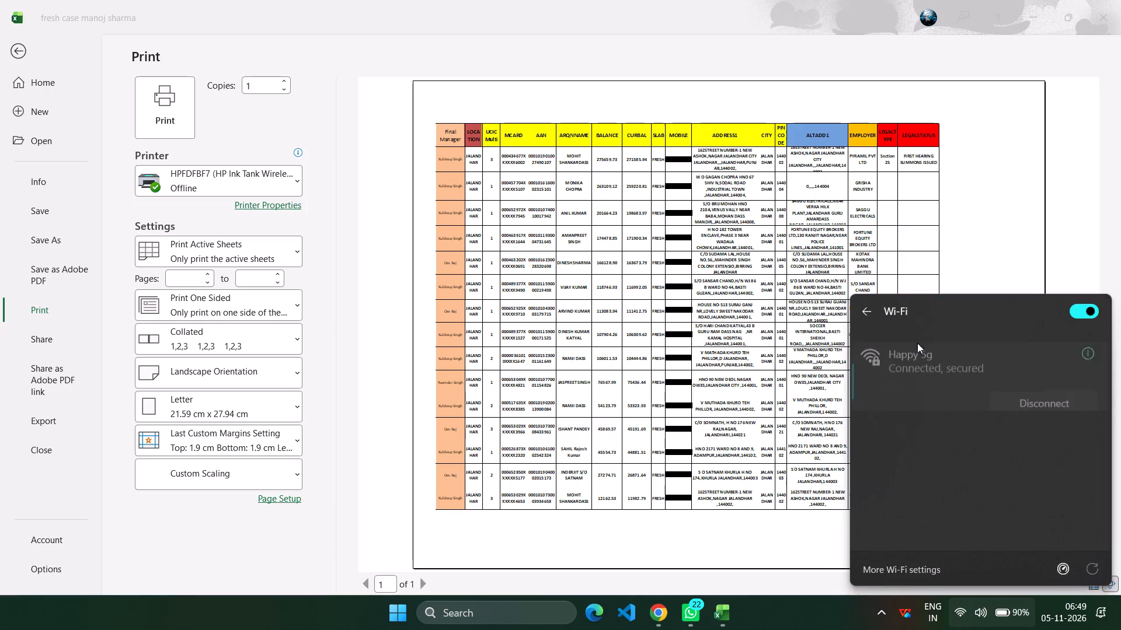
left_click(922, 430)
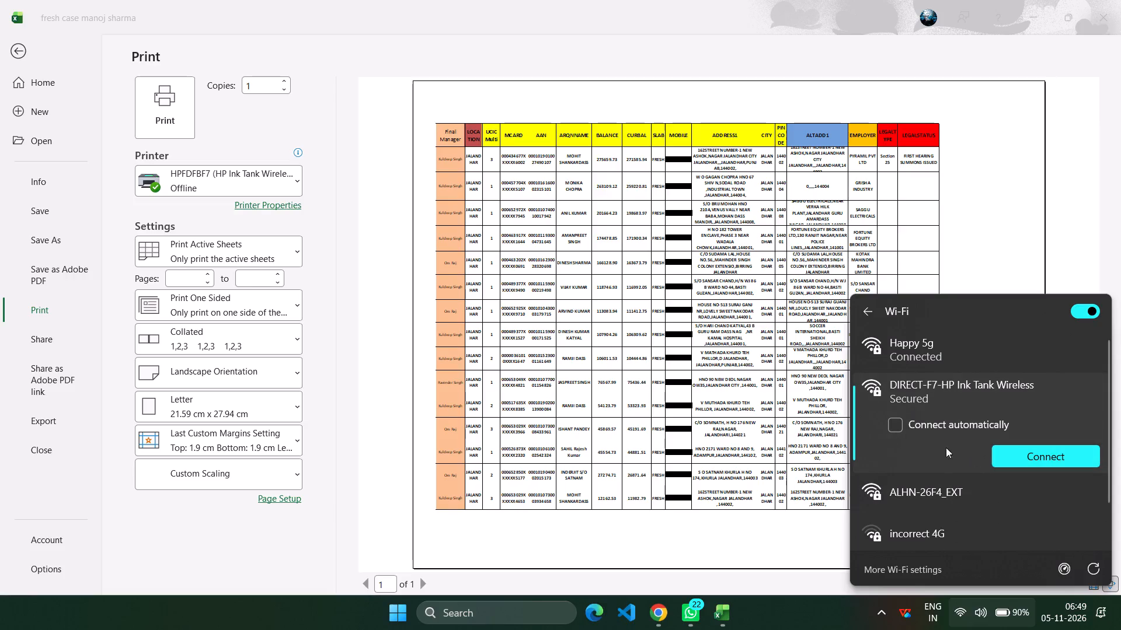
left_click(928, 430)
left_click(1049, 460)
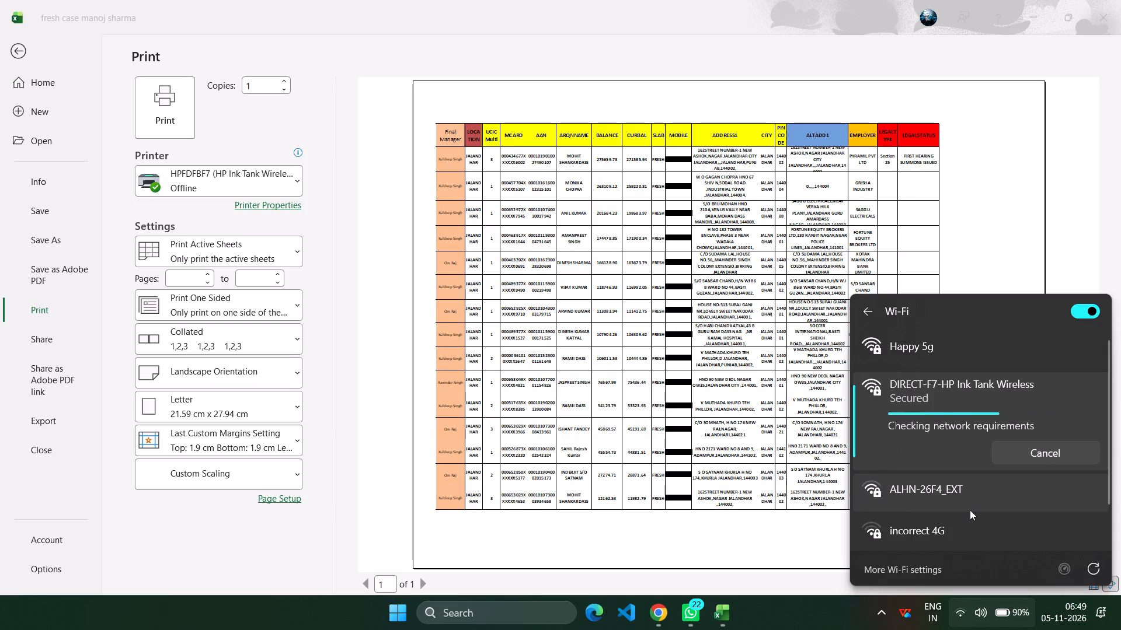
left_click(773, 532)
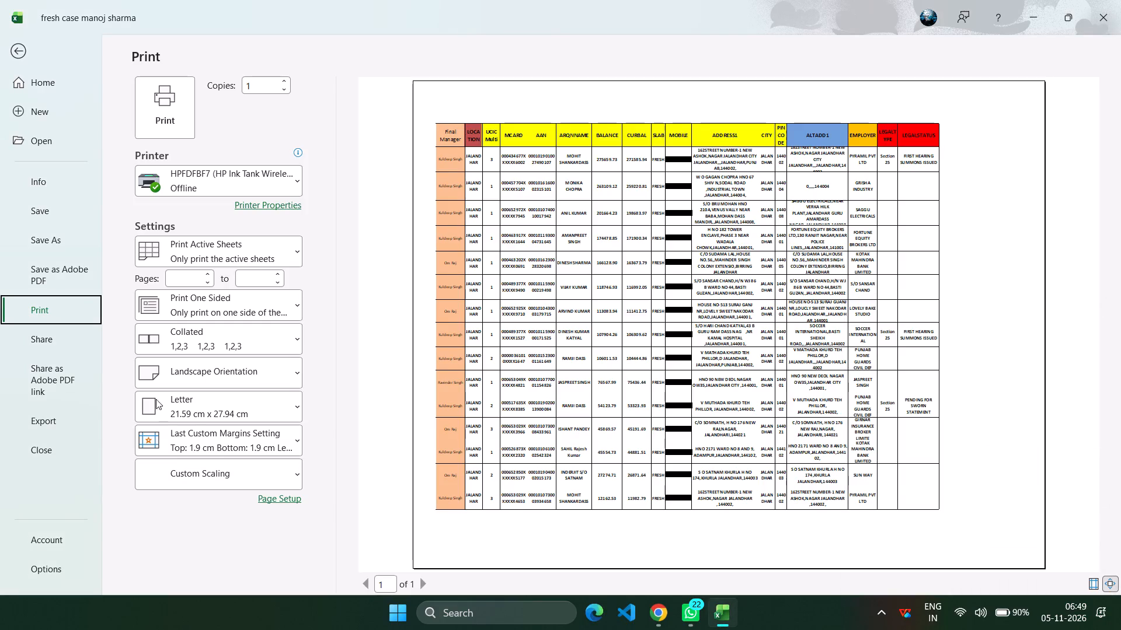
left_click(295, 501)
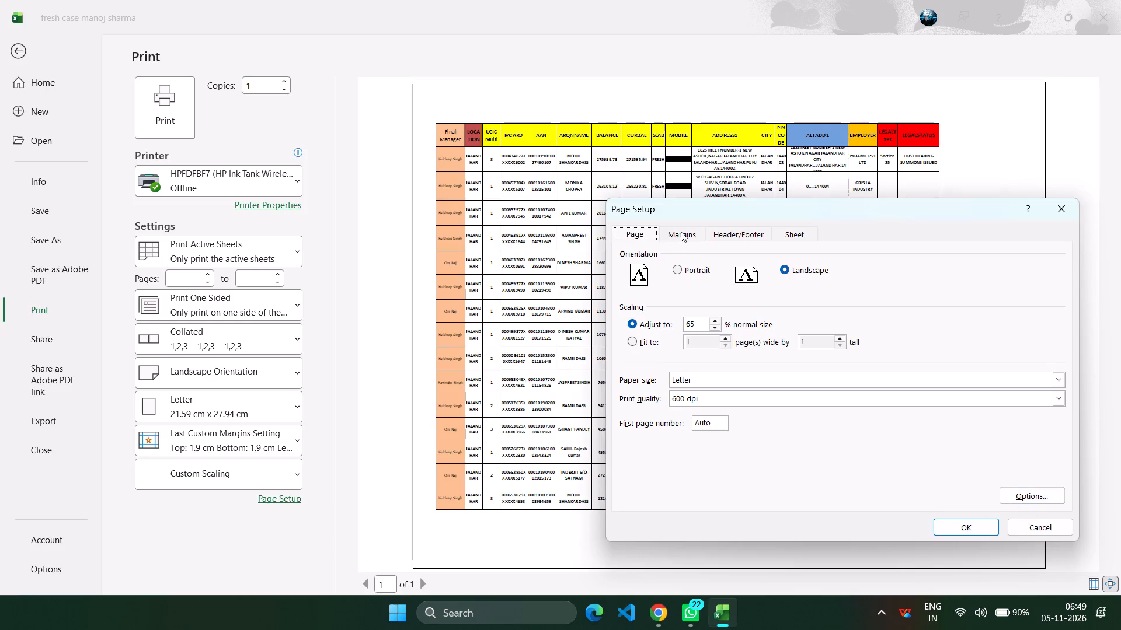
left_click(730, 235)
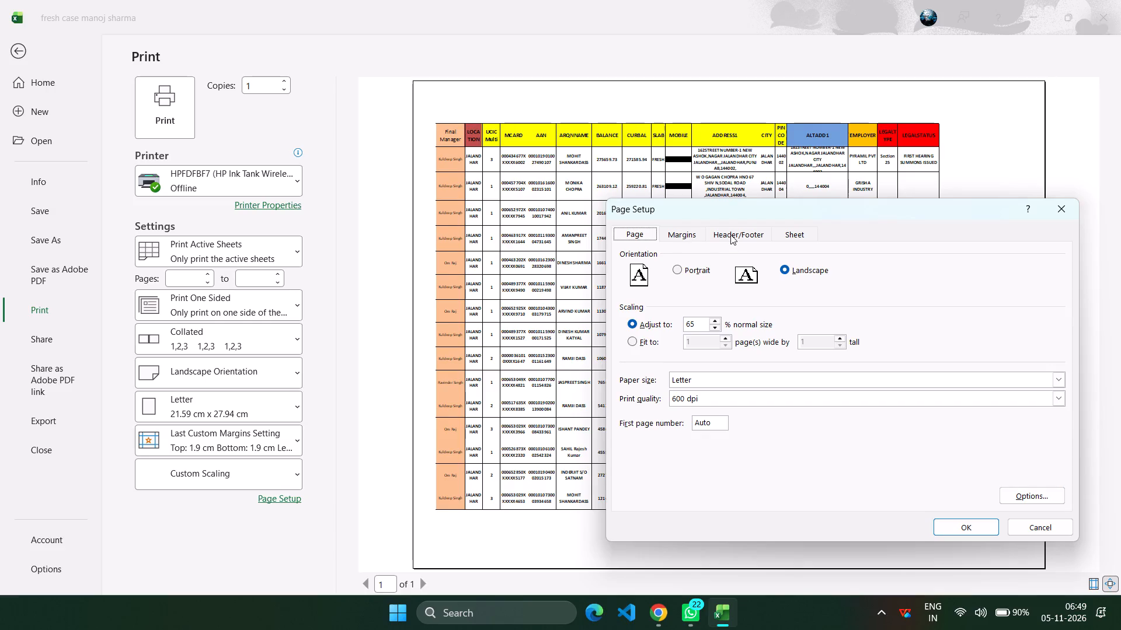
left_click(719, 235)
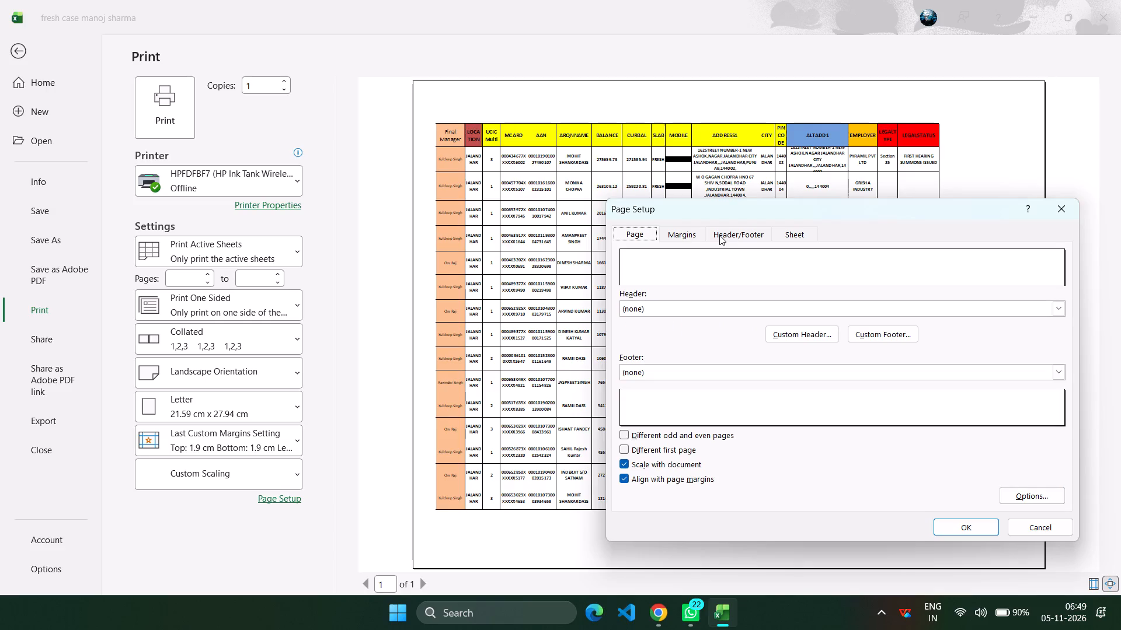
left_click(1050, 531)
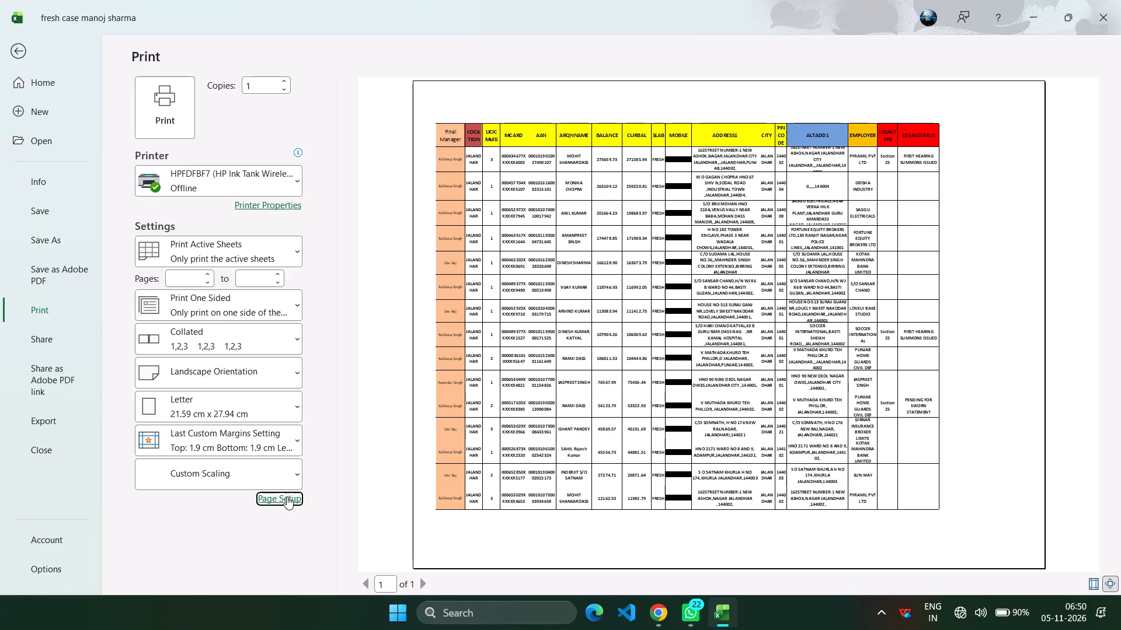
Open the HP Ink Tank printer's properties and bring up its paper and quality settings.
left_click(275, 206)
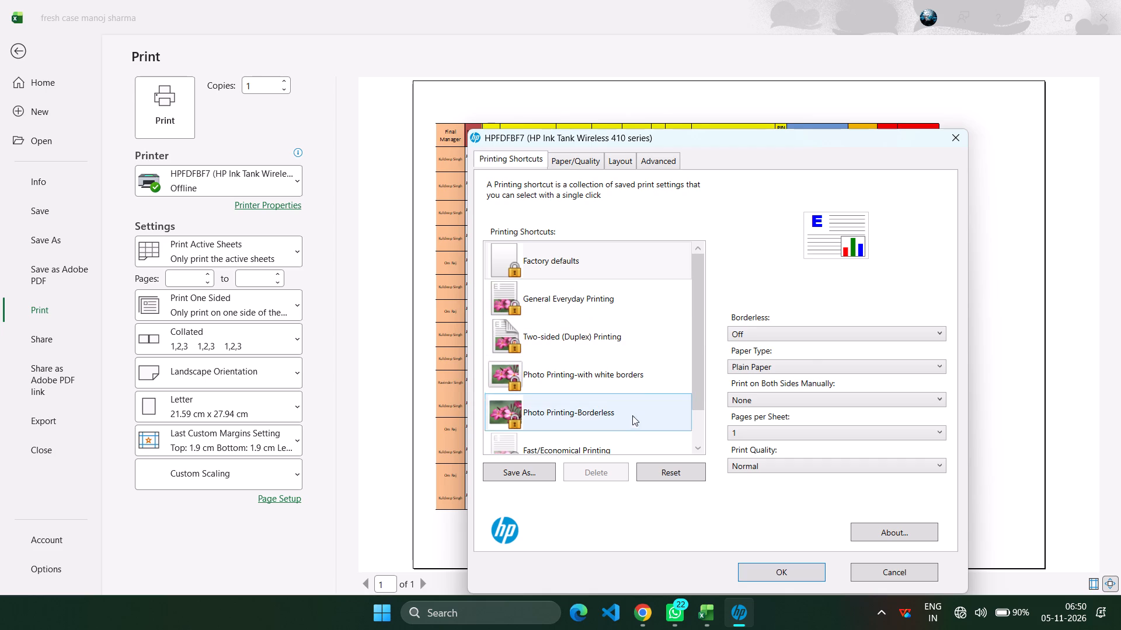
left_click(589, 157)
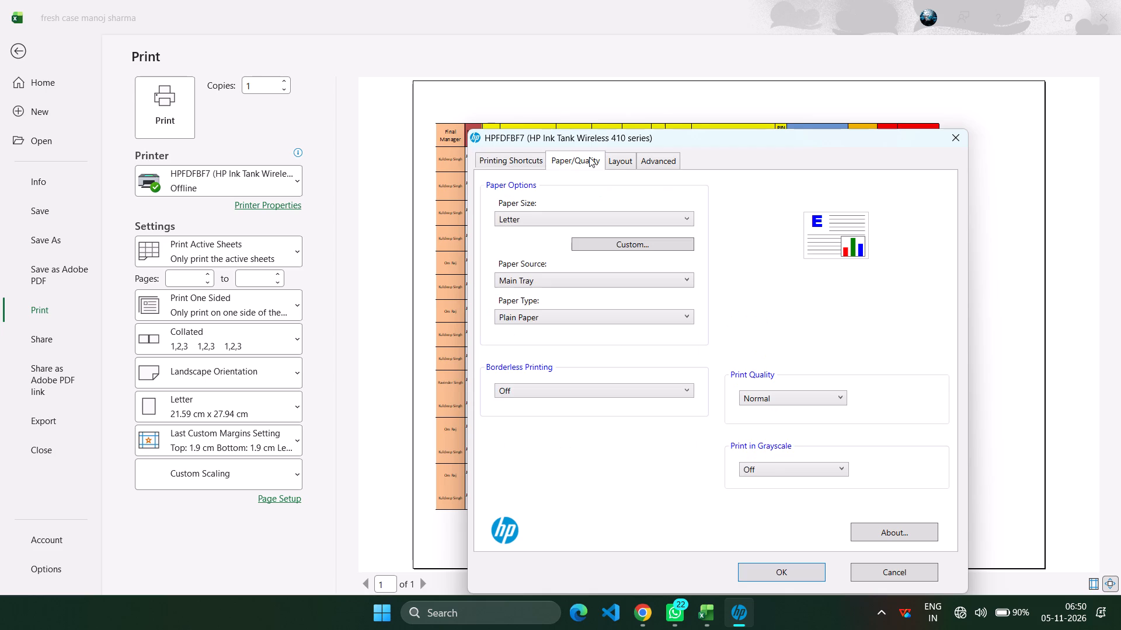
Set the printer's grayscale option to Black Ink Only in the printer properties.
left_click(847, 469)
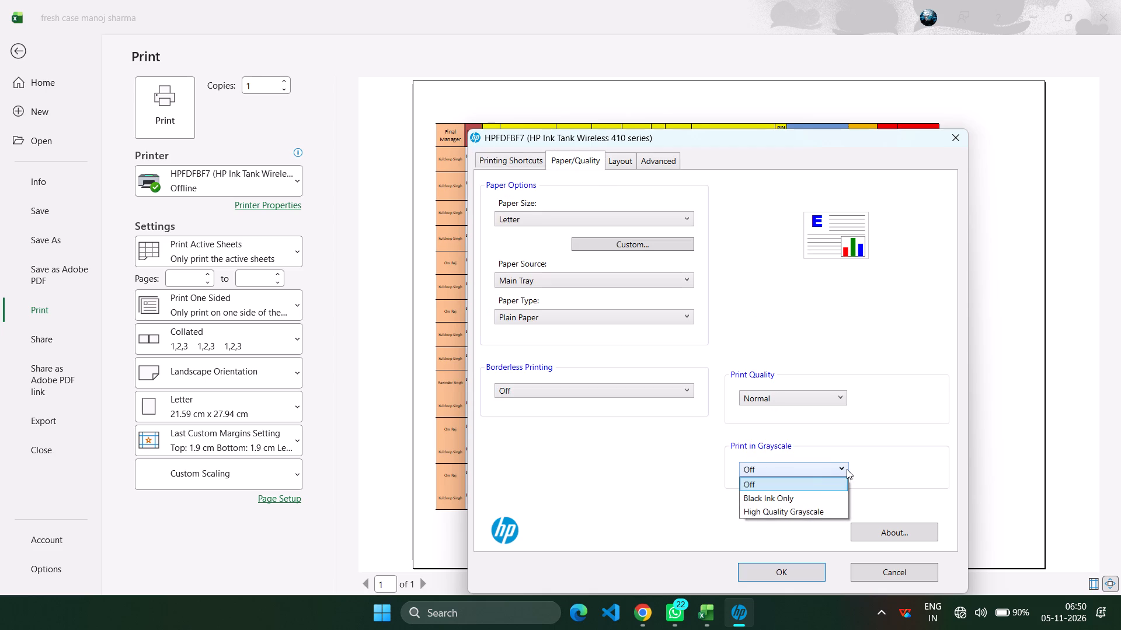
left_click(800, 501)
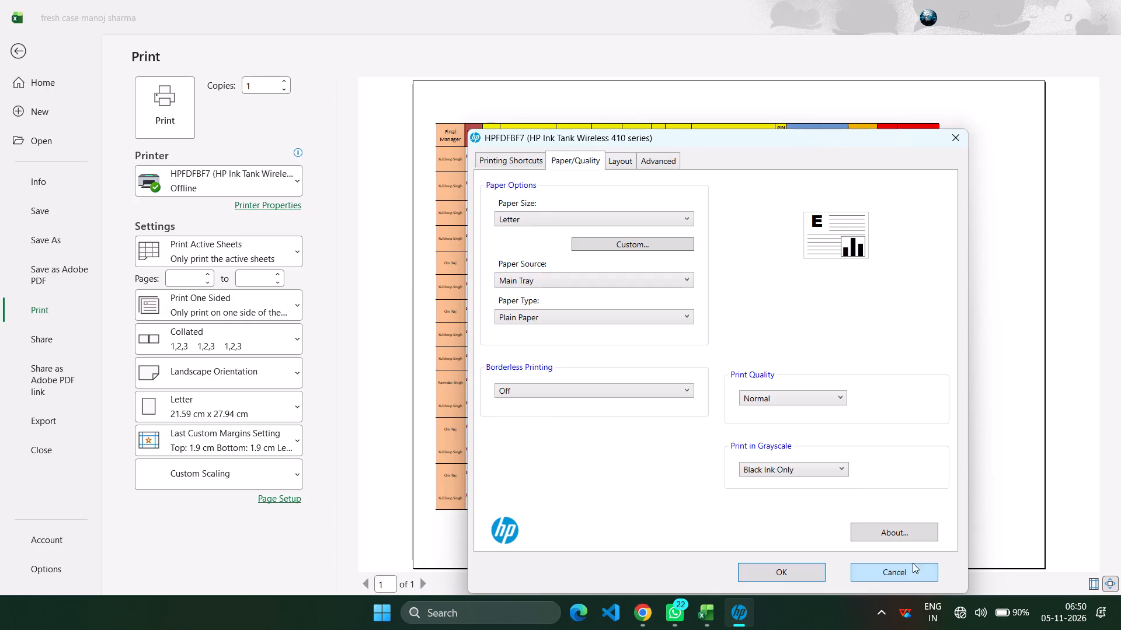
left_click(767, 575)
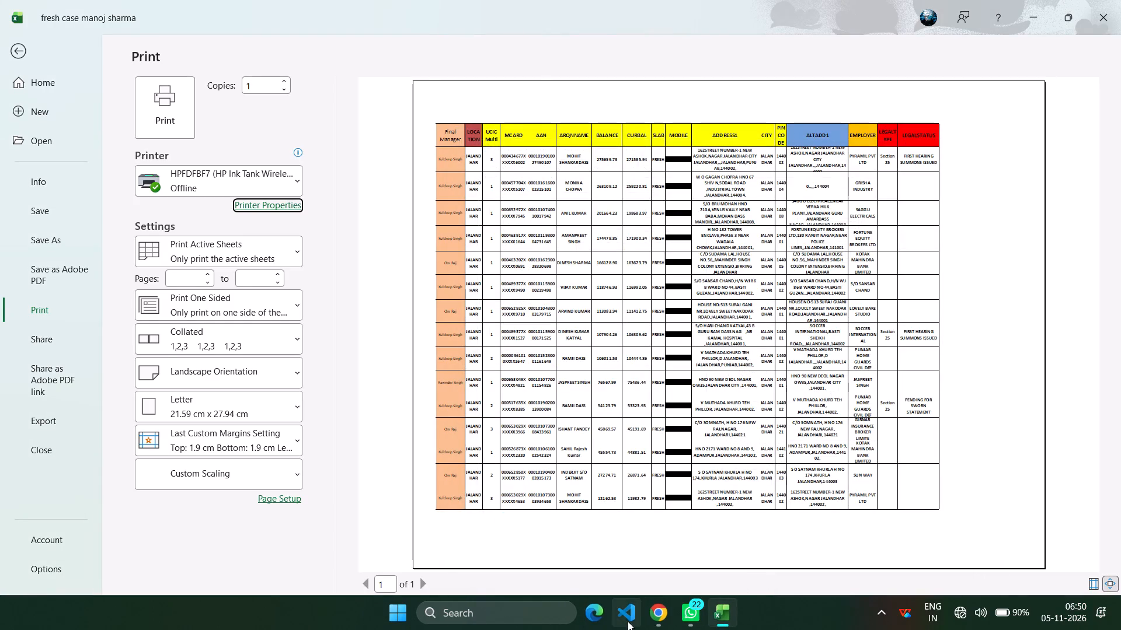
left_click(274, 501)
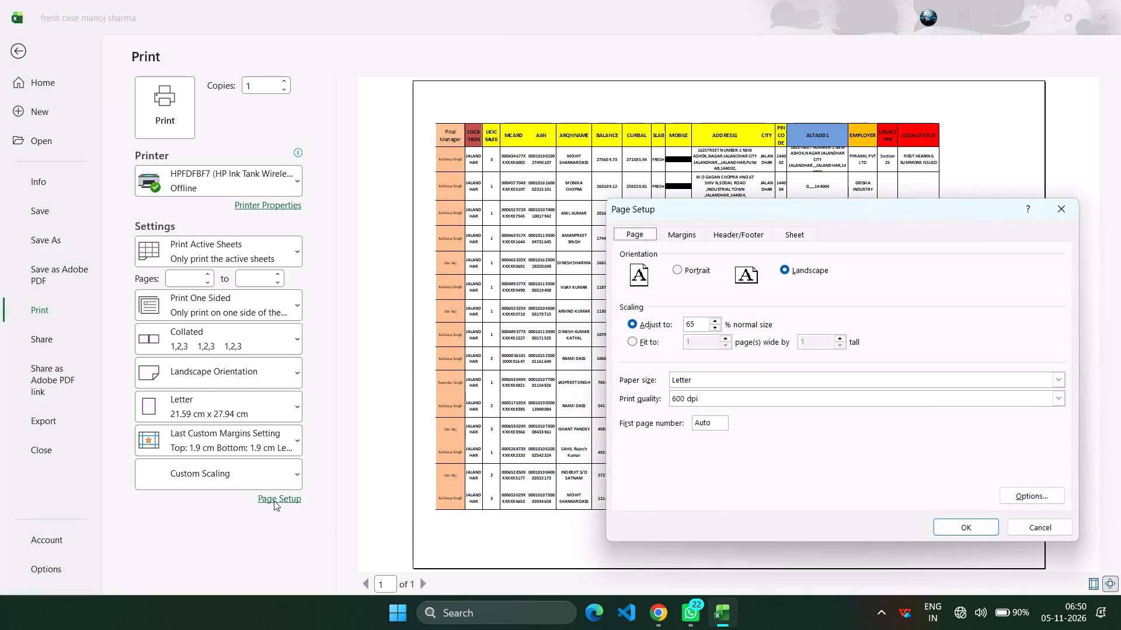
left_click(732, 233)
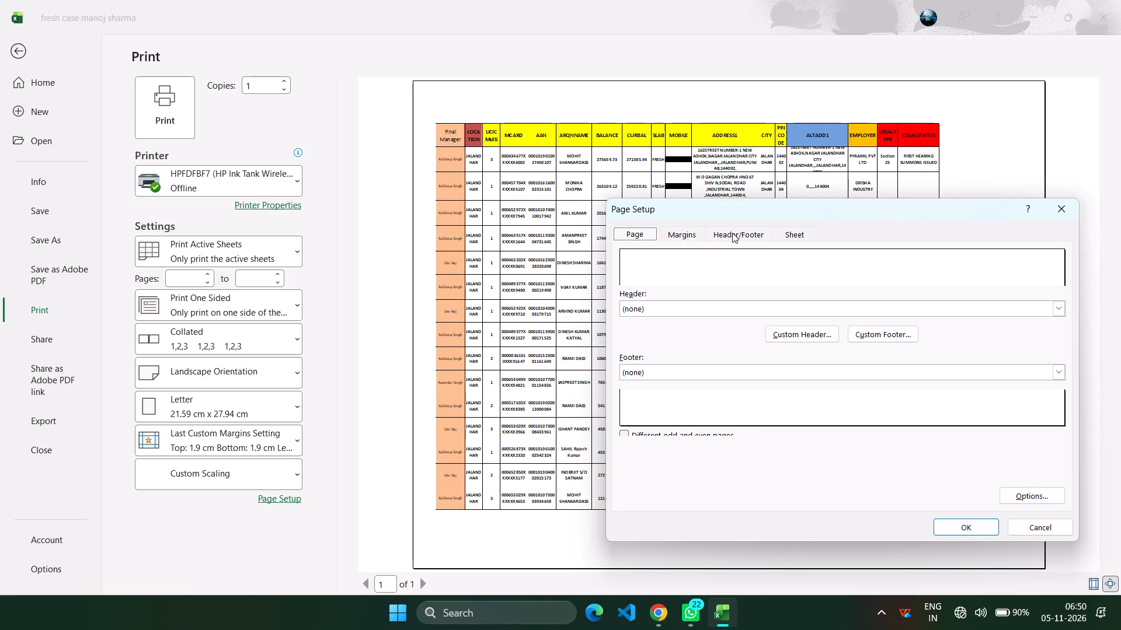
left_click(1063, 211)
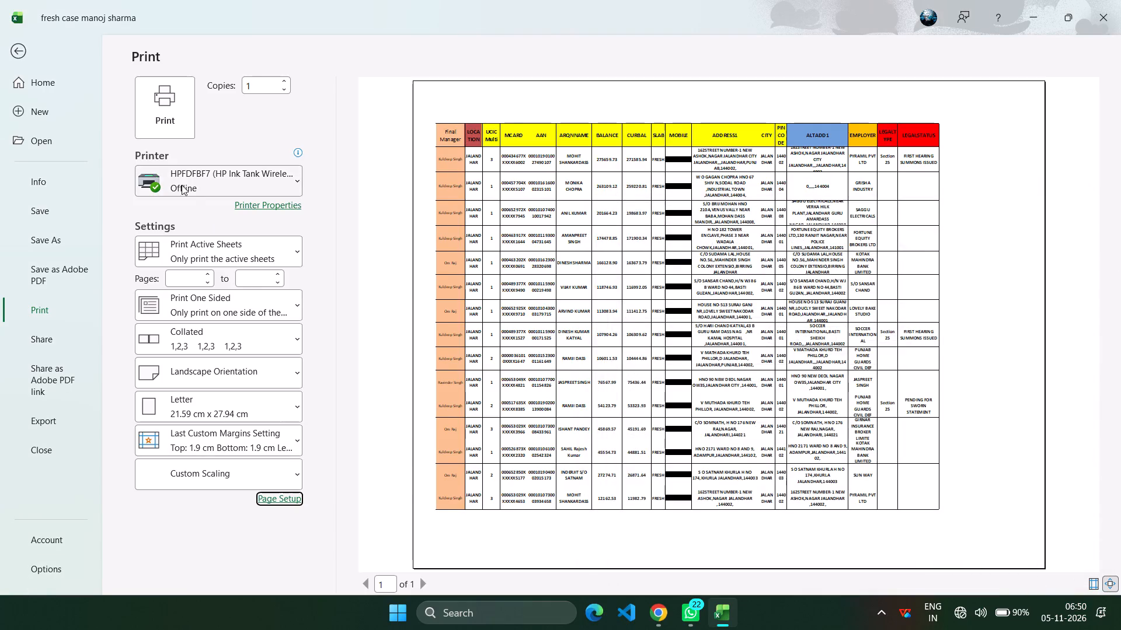
Print one copy of the active sheet on the HP Ink Tank Wireless printer.
left_click(164, 117)
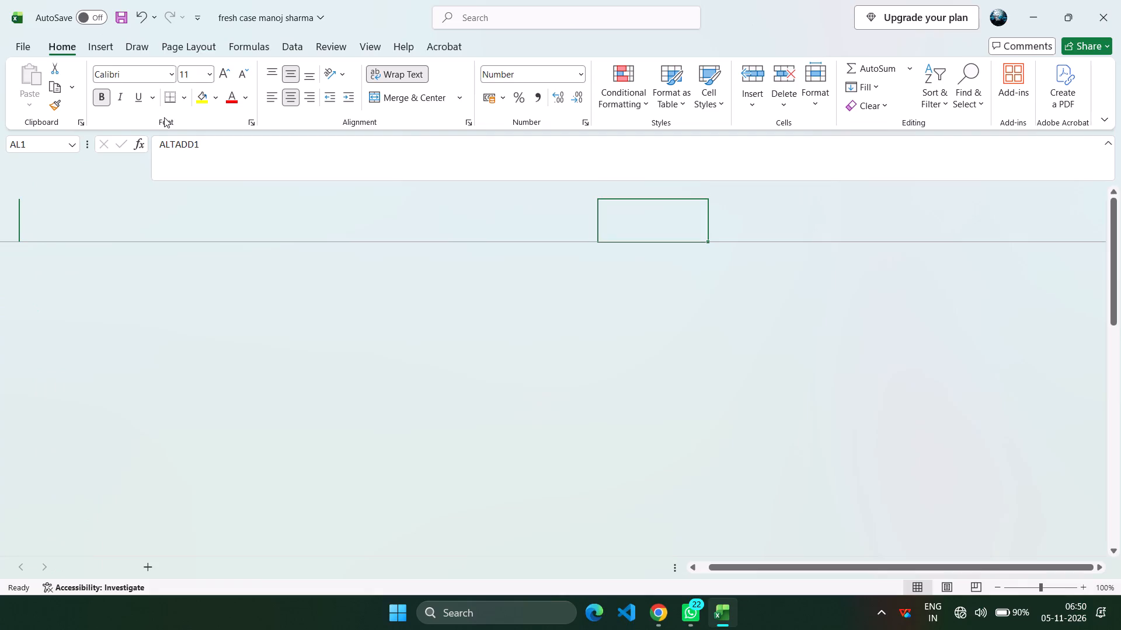
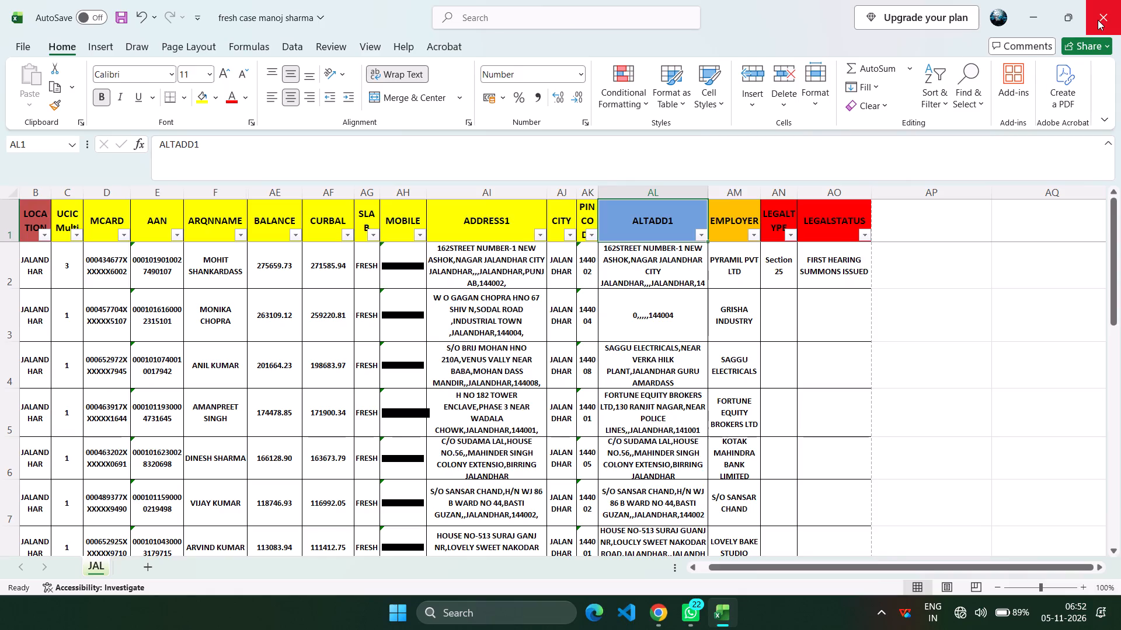
Close the fresh case workbook containing the JAL sheet.
left_click(1094, 18)
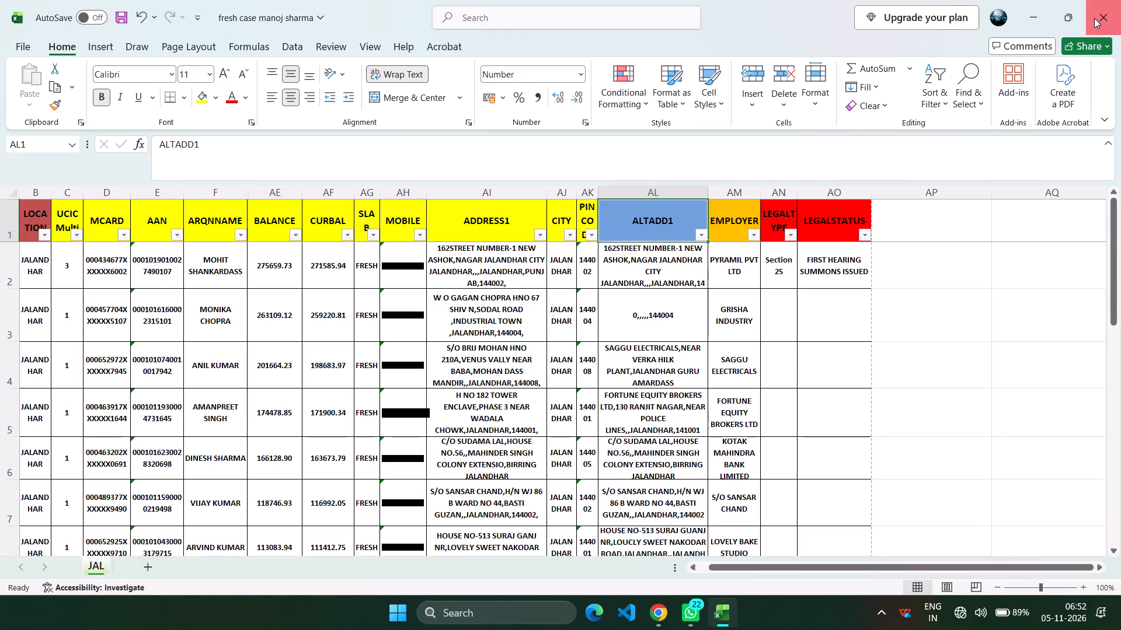